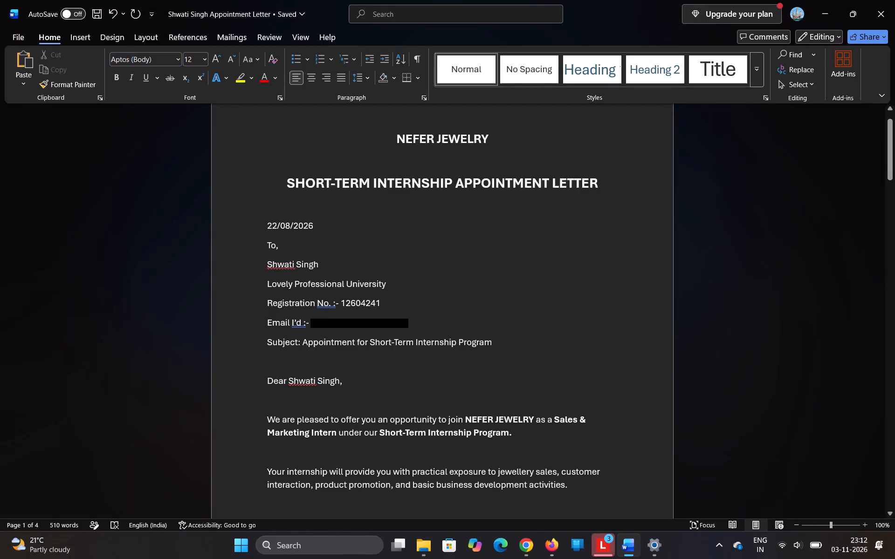
# Change the letter's date below the title to 25/10/2026.
pyautogui.click(278, 226)
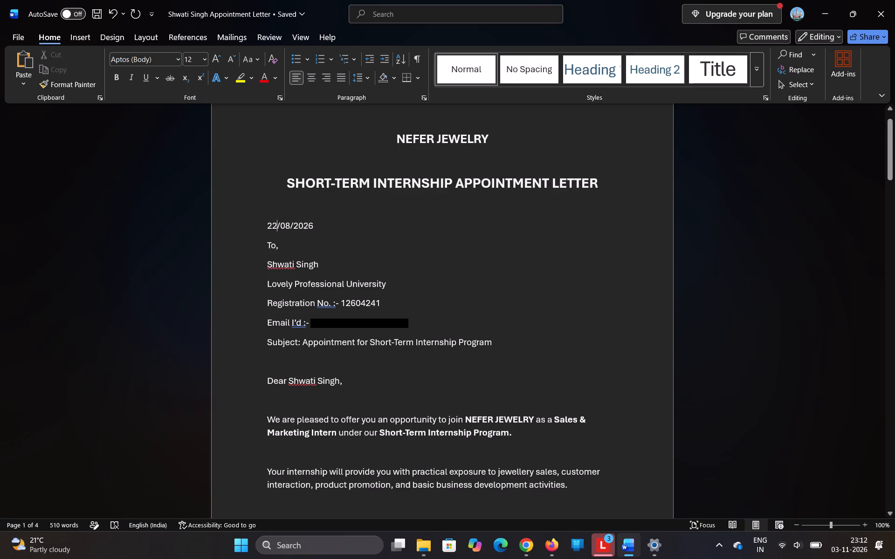
pyautogui.scroll(-1, 345, 382)
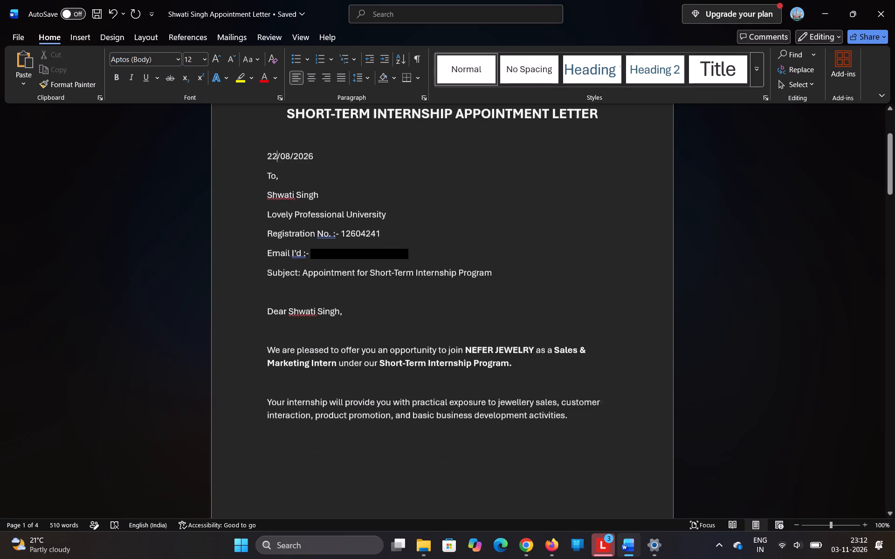
pyautogui.scroll(-2, 345, 382)
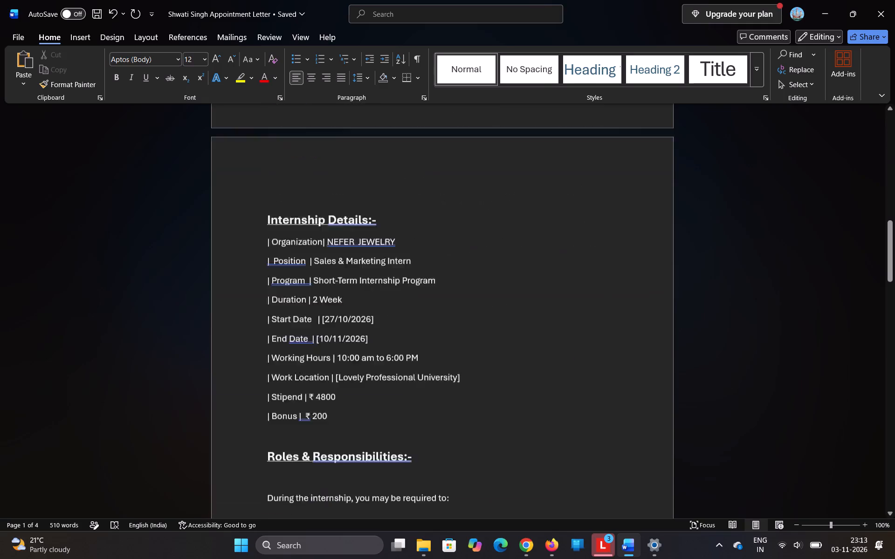
pyautogui.scroll(-1, 345, 382)
pyautogui.hscroll(1, 345, 382)
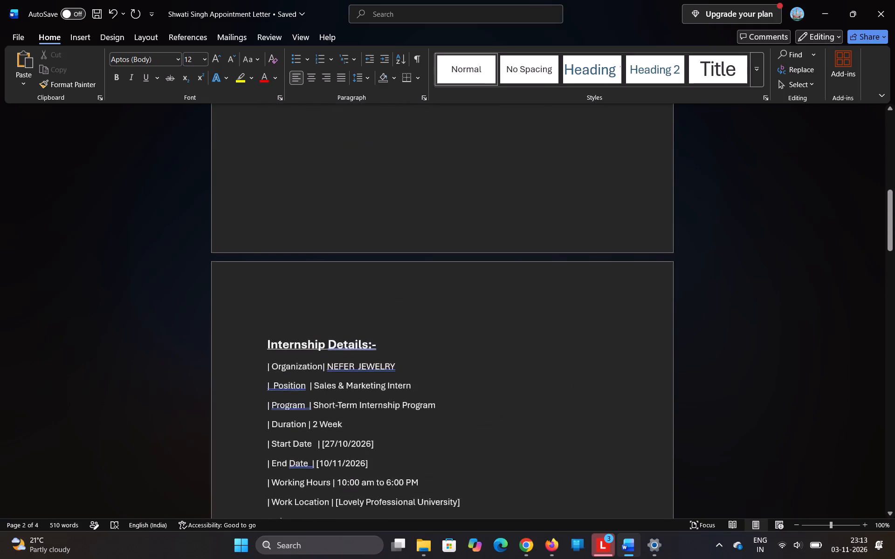
pyautogui.scroll(3, 345, 382)
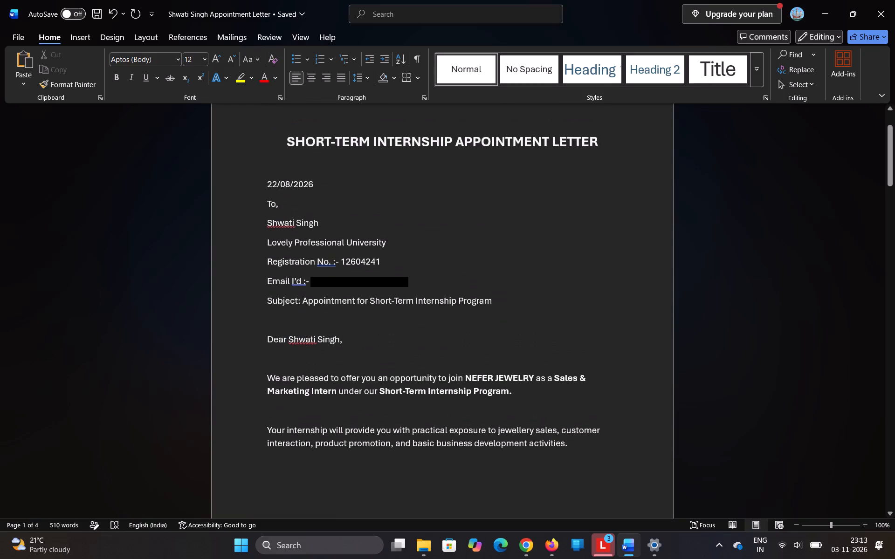
pyautogui.press('BackSpace')
pyautogui.press('5')
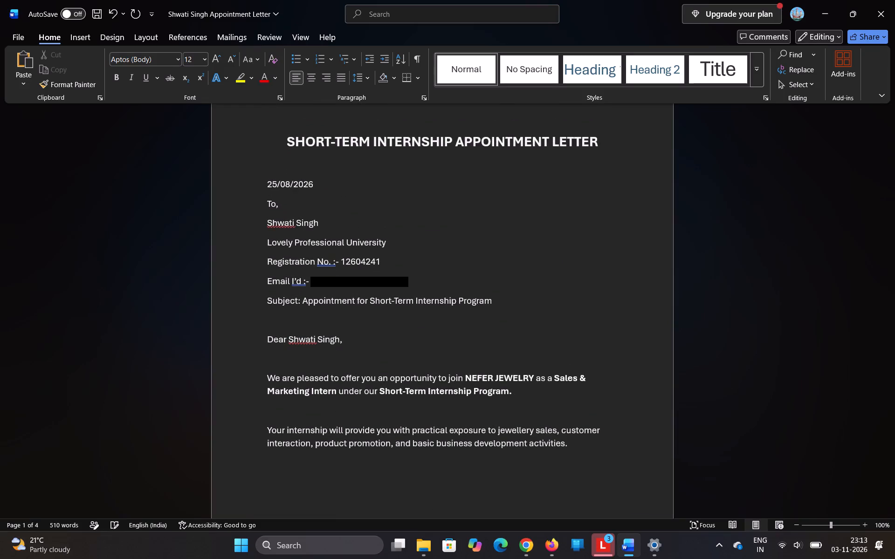
pyautogui.click(289, 179)
pyautogui.press('BackSpace')
pyautogui.press('BackSpace')
pyautogui.press('1')
pyautogui.press('0')
# Delete item 11, the Deduction Clause, from the Terms & Conditions along with its empty line.
pyautogui.scroll(-3, 358, 265)
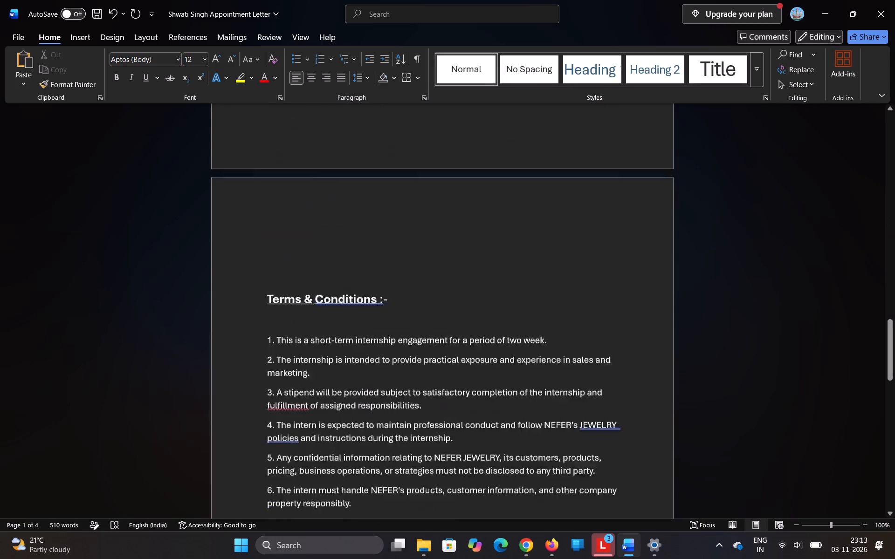
pyautogui.scroll(-6, 358, 265)
pyautogui.hscroll(1, 358, 265)
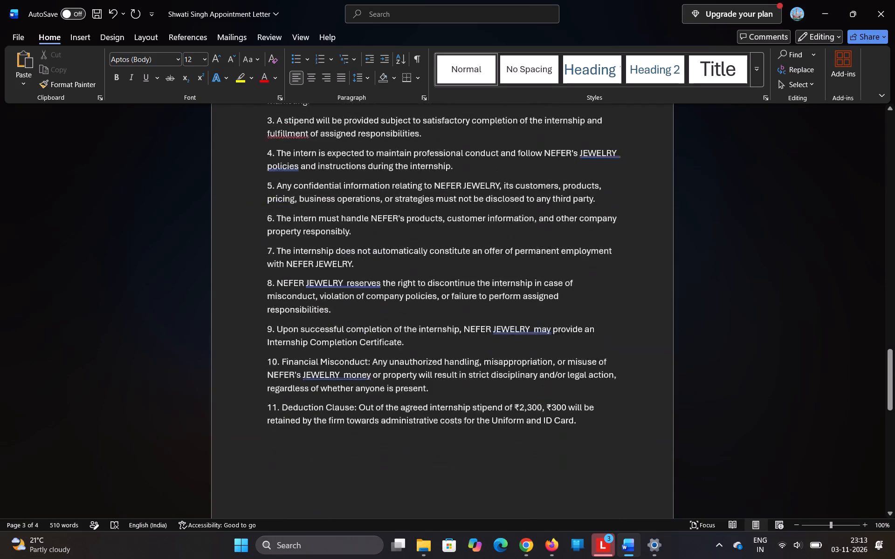
pyautogui.hscroll(1, 358, 265)
pyautogui.moveTo(585, 356); pyautogui.dragTo(556, 355)
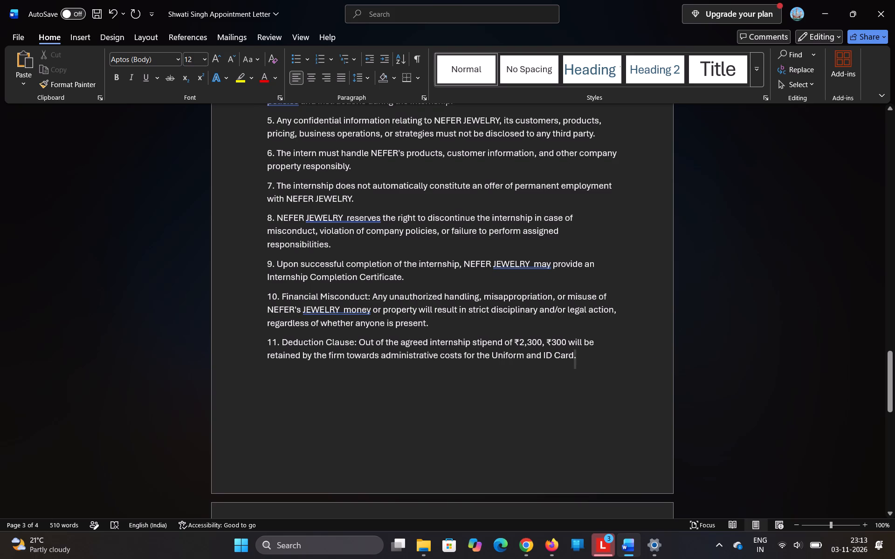
pyautogui.moveTo(556, 355); pyautogui.dragTo(264, 346)
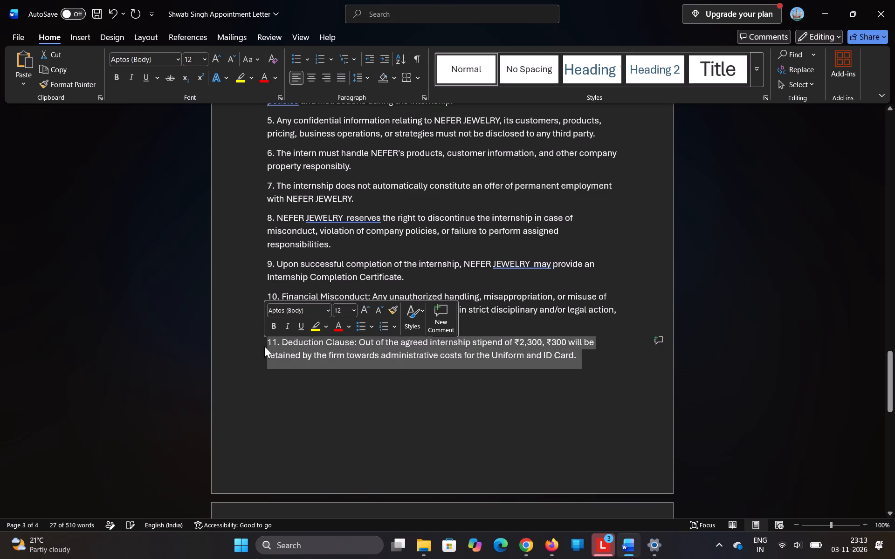
pyautogui.press('BackSpace')
pyautogui.press('BackSpace')
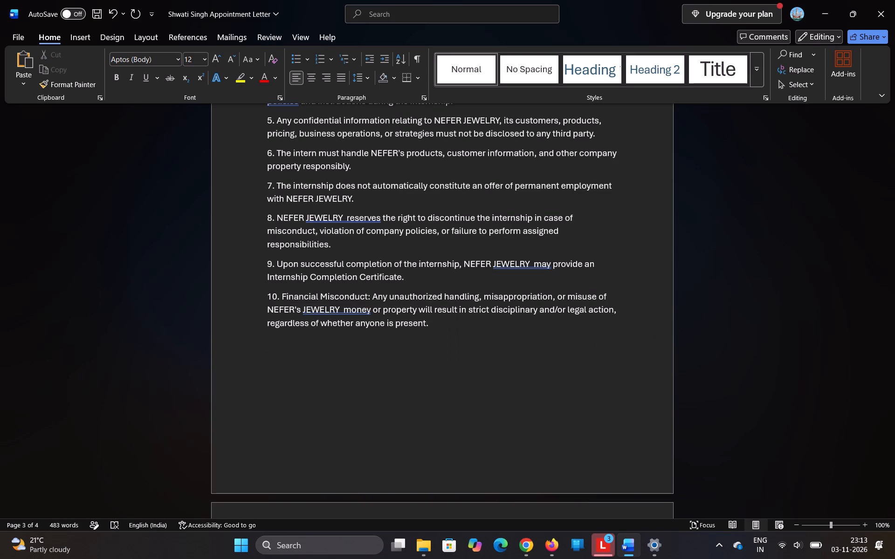
# Change the "Authorized Person" label under For NEFER JEWELRY to "Authorized Signature".
pyautogui.scroll(-5, 264, 346)
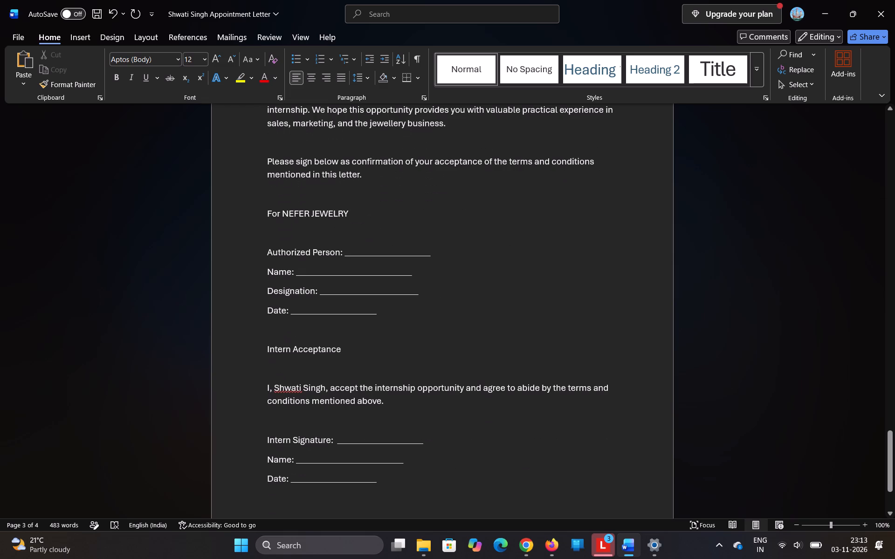
pyautogui.click(340, 253)
pyautogui.press('BackSpace')
pyautogui.press('BackSpace')
pyautogui.press('BackSpace')
pyautogui.press('BackSpace')
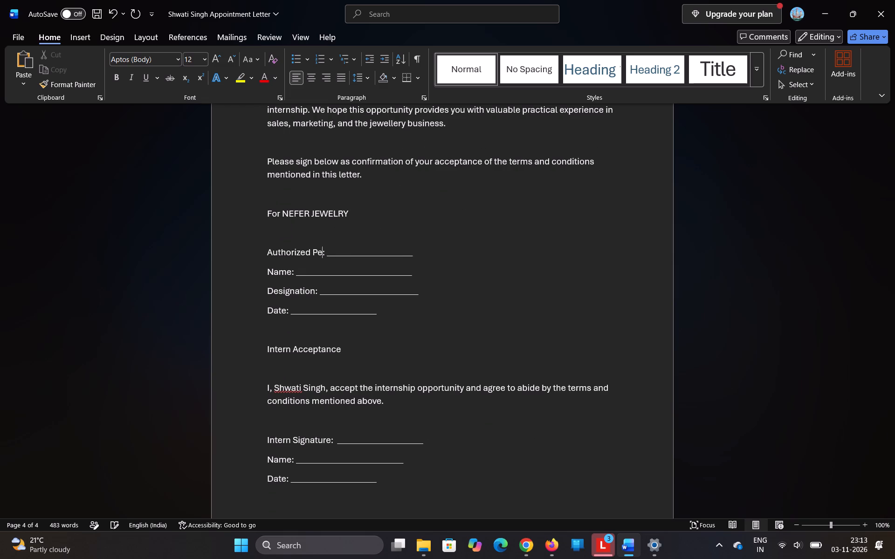
pyautogui.press('BackSpace')
pyautogui.press('BackSpace')
pyautogui.write('Signa')
pyautogui.write('ture')
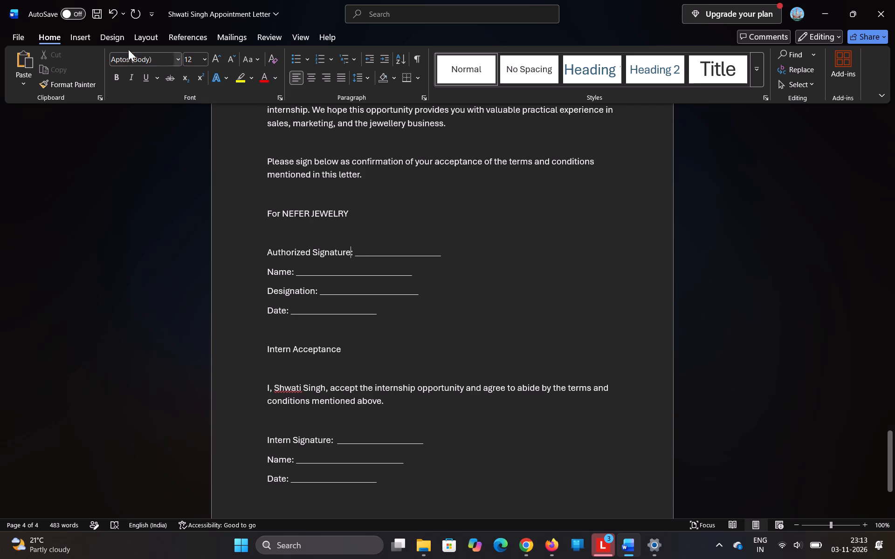
# Save the appointment letter.
pyautogui.click(97, 11)
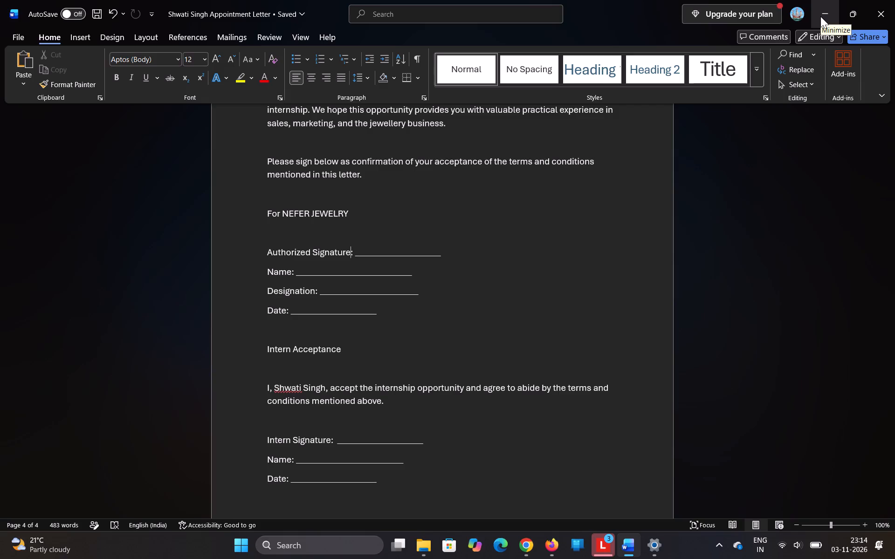
# Review the whole appointment letter, from the heading and date through the terms to the acceptance and signature section.
pyautogui.scroll(5, 691, 245)
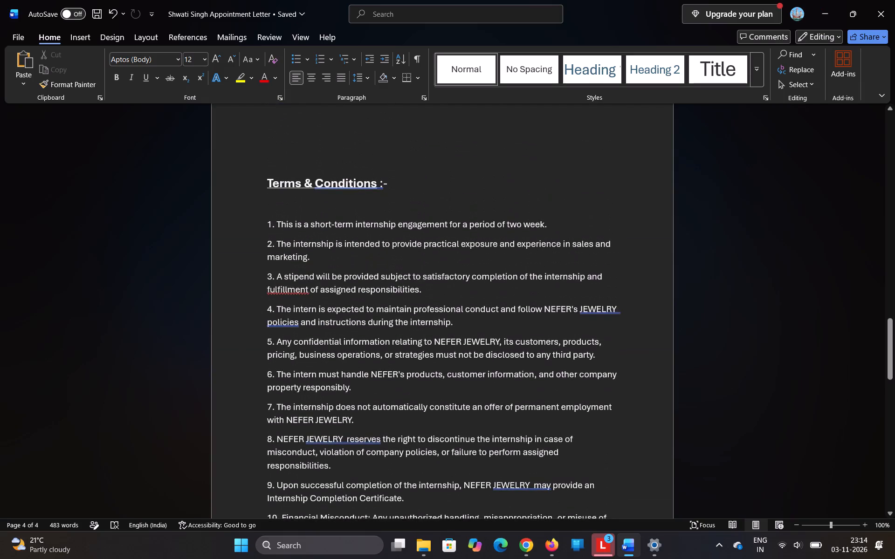
pyautogui.scroll(5, 691, 245)
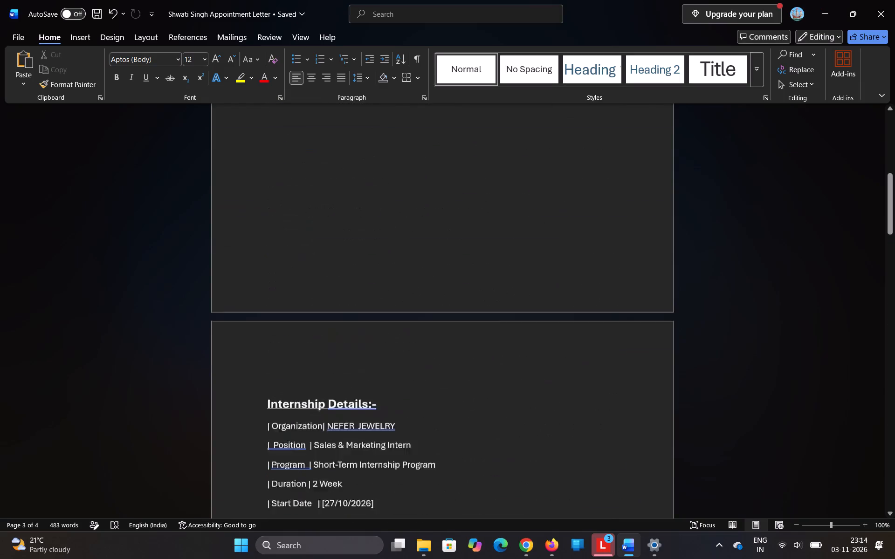
pyautogui.scroll(6, 691, 245)
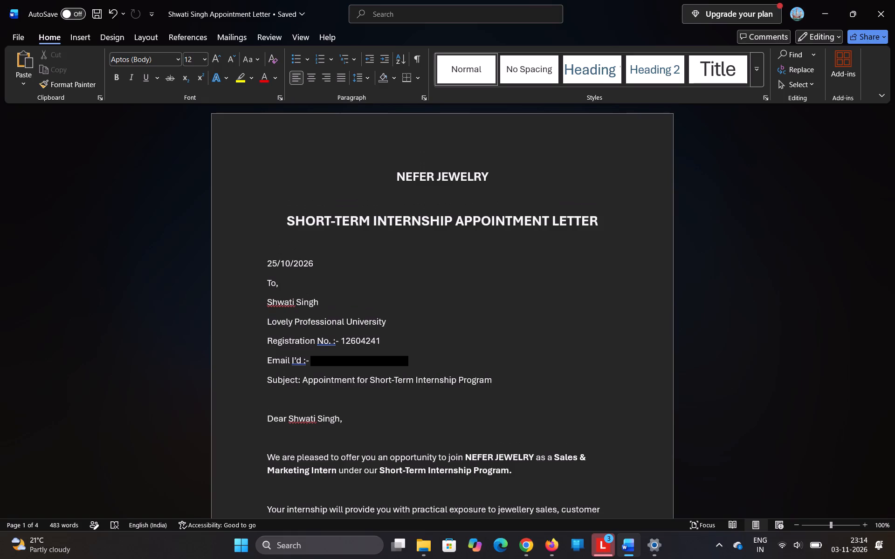
pyautogui.scroll(-4, 691, 245)
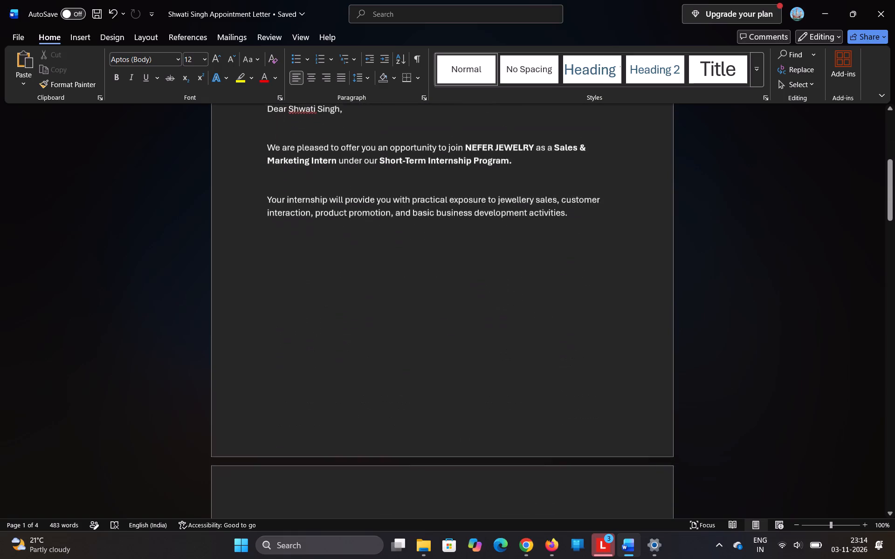
pyautogui.scroll(-5, 691, 245)
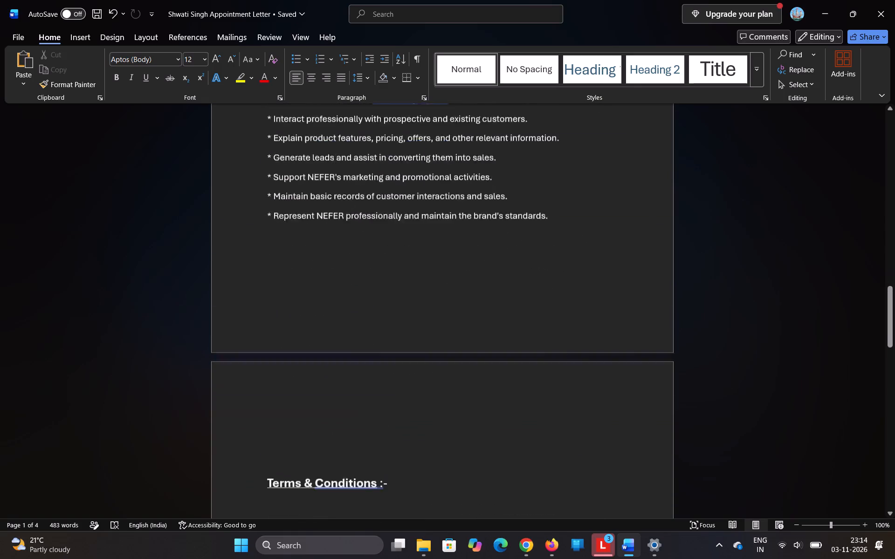
pyautogui.scroll(-3, 691, 245)
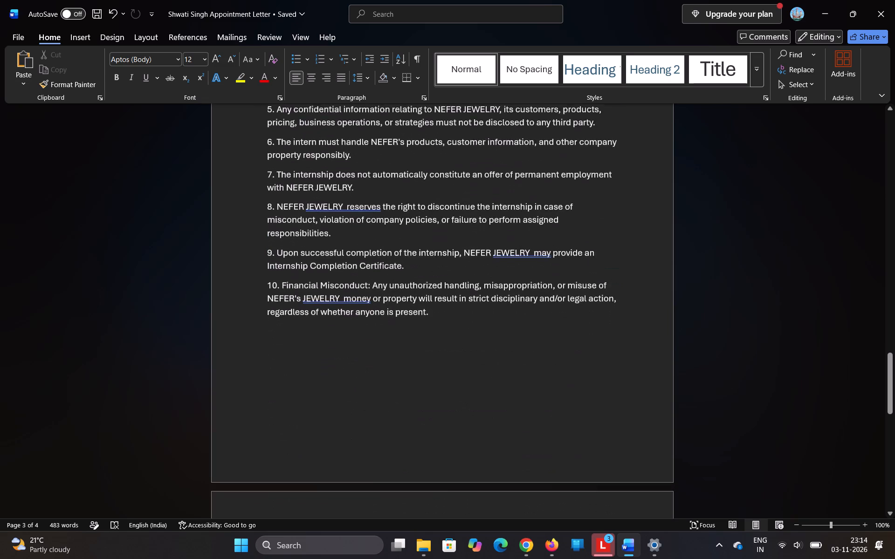
pyautogui.scroll(-3, 691, 245)
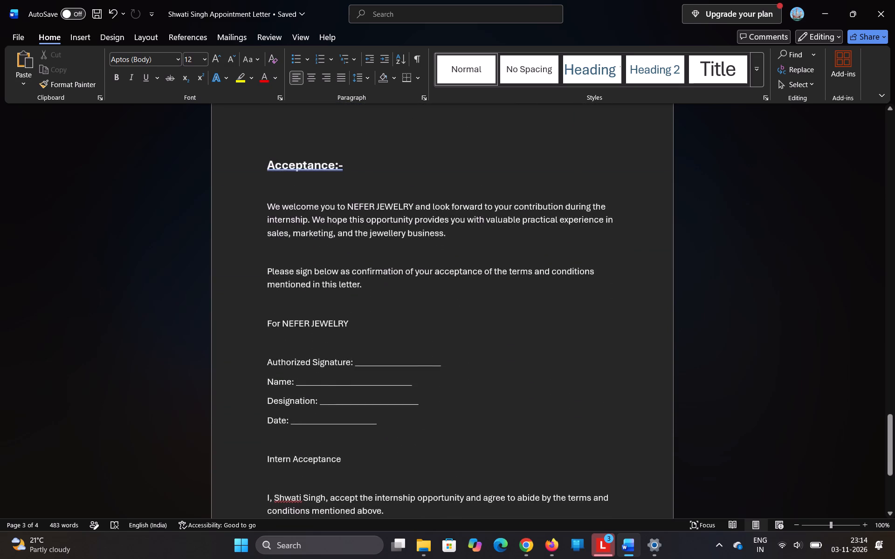
pyautogui.scroll(-2, 691, 245)
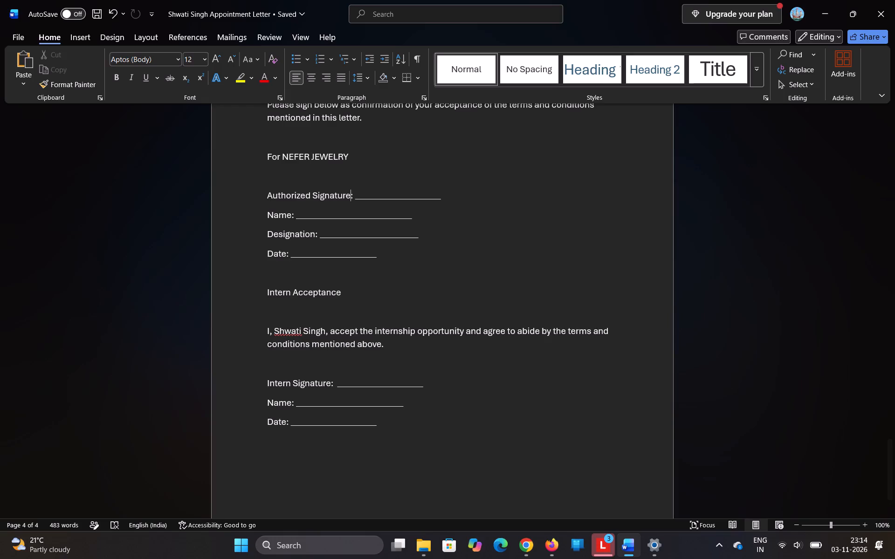
pyautogui.scroll(13, 691, 245)
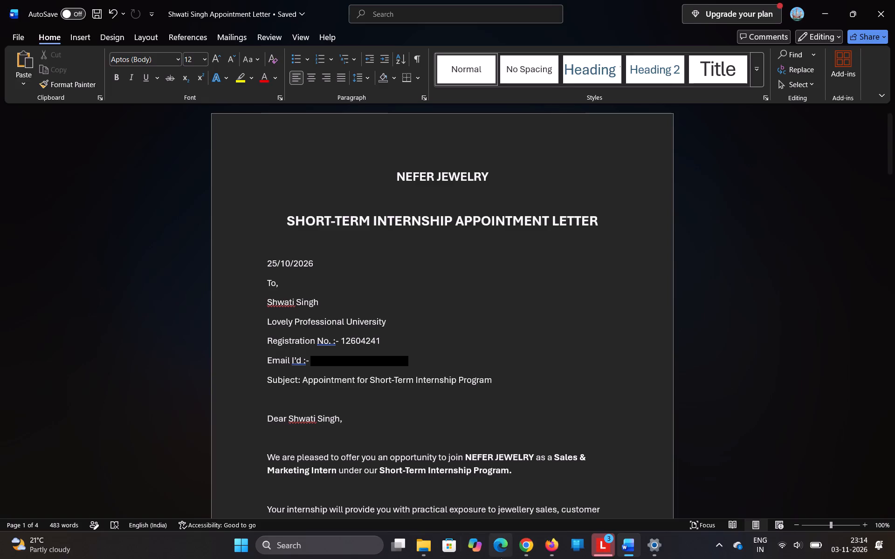
# Switch to File Explorer, refresh the Downloads folder and select the appointment letter Word file.
pyautogui.click(423, 544)
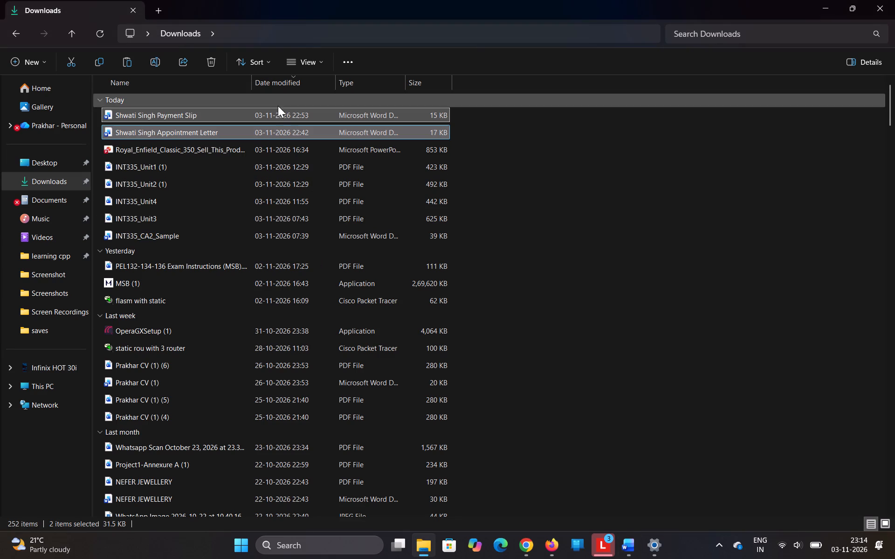
pyautogui.click(100, 38)
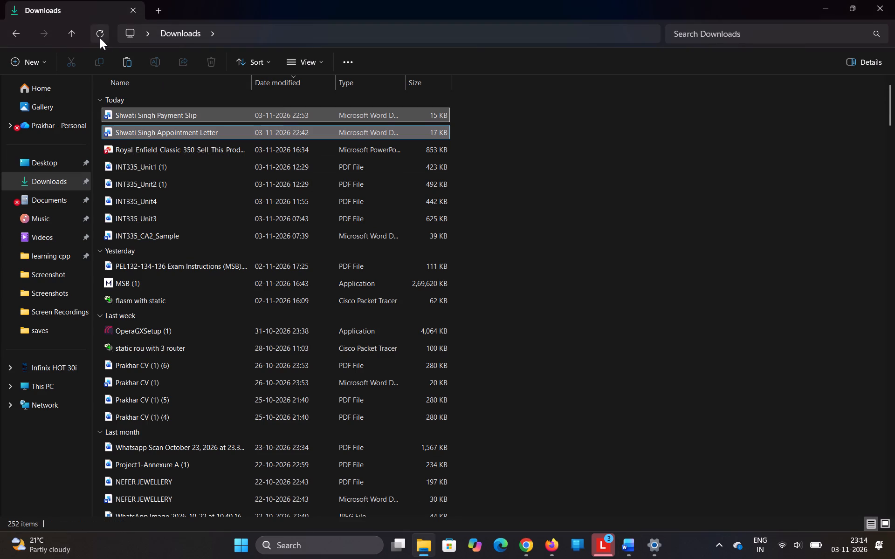
pyautogui.click(176, 115)
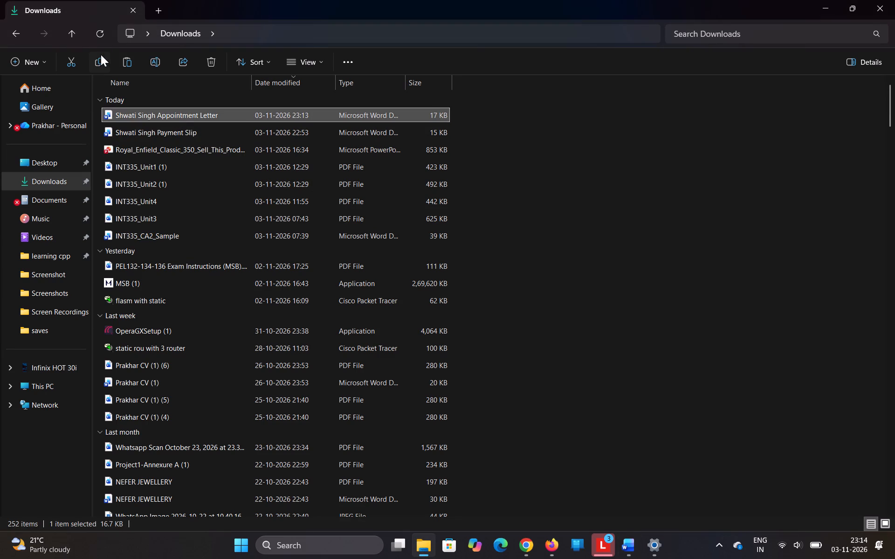
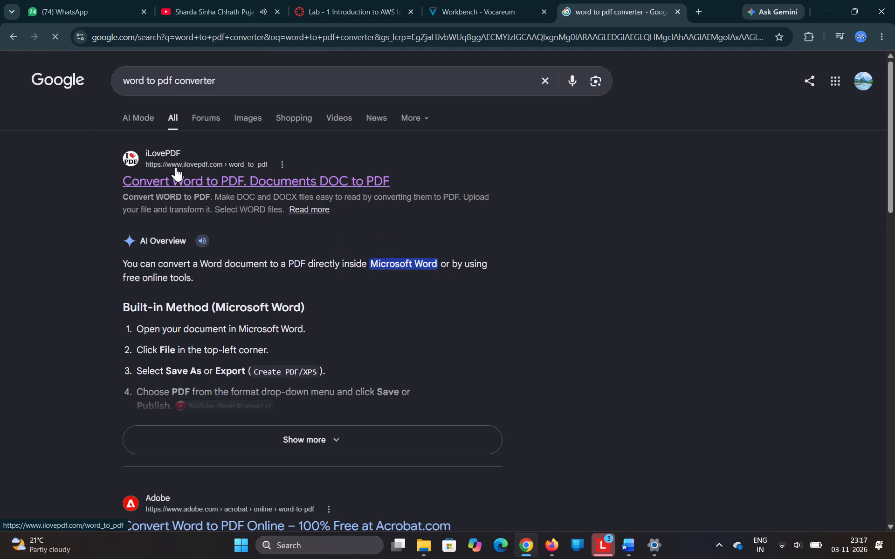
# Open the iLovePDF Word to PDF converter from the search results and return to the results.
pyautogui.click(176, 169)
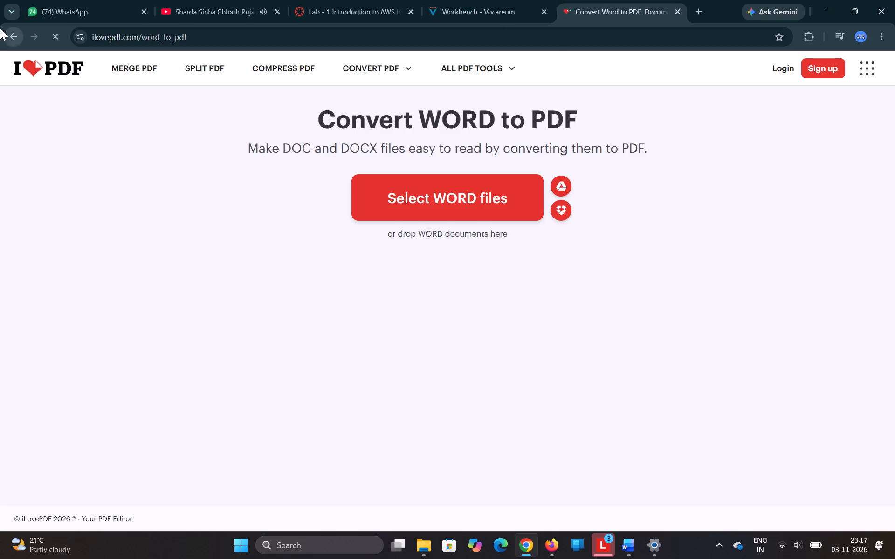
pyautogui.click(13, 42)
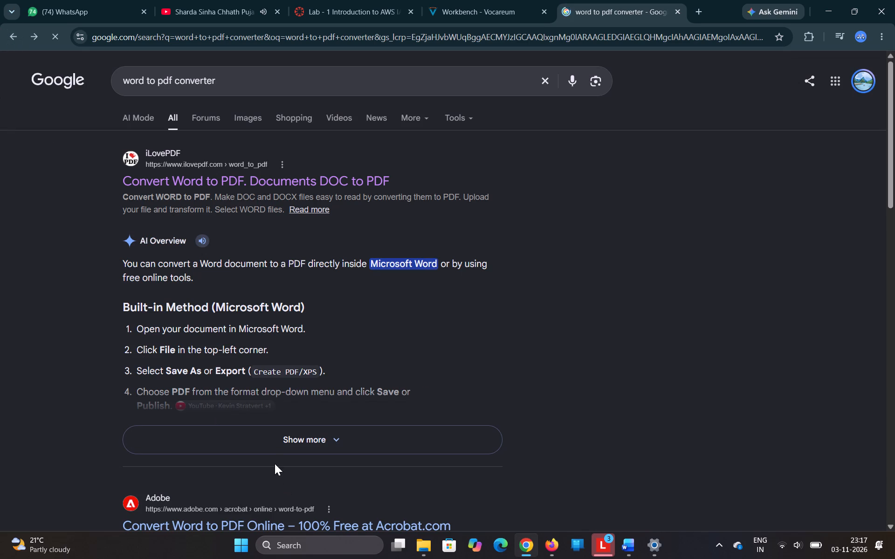
# Expand the AI Overview and read the built-in Microsoft Word method for converting a document to PDF.
pyautogui.click(266, 442)
pyautogui.scroll(-1, 266, 442)
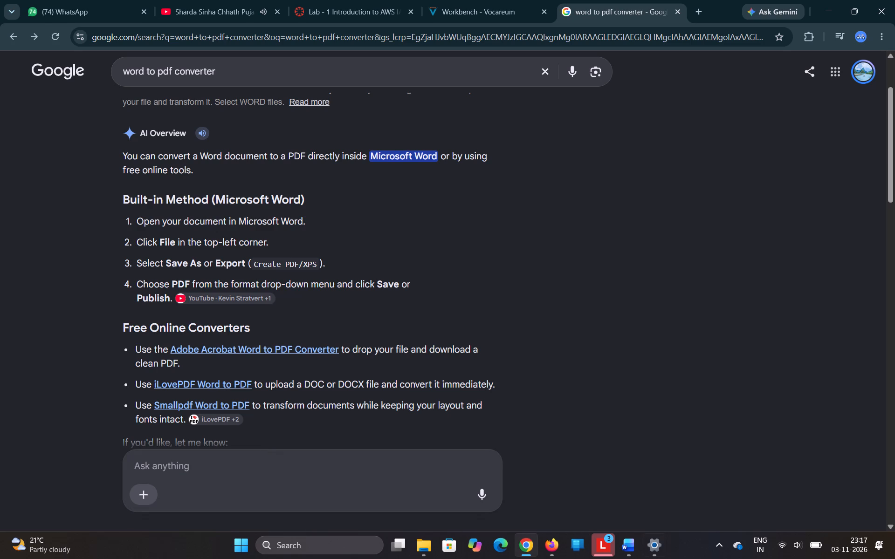
# Switch to Word and open the Backstage view for the appointment letter.
pyautogui.click(623, 552)
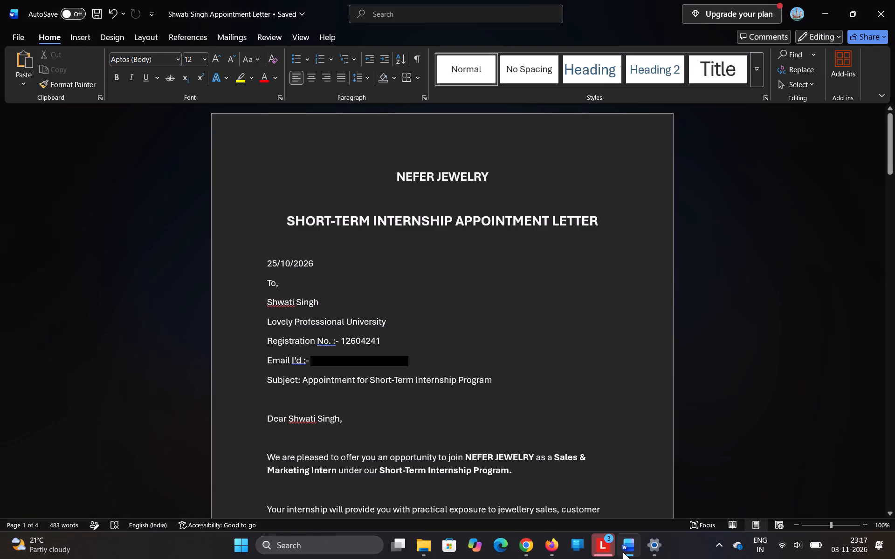
pyautogui.click(18, 37)
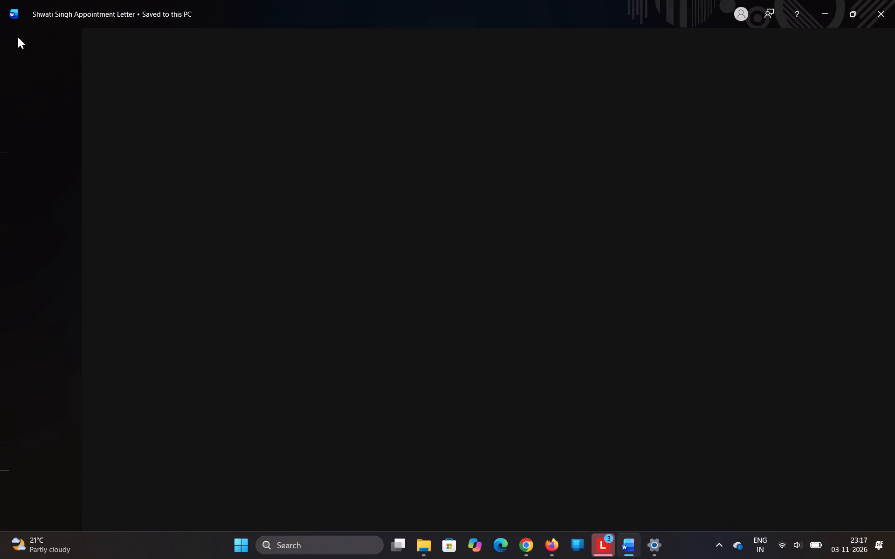
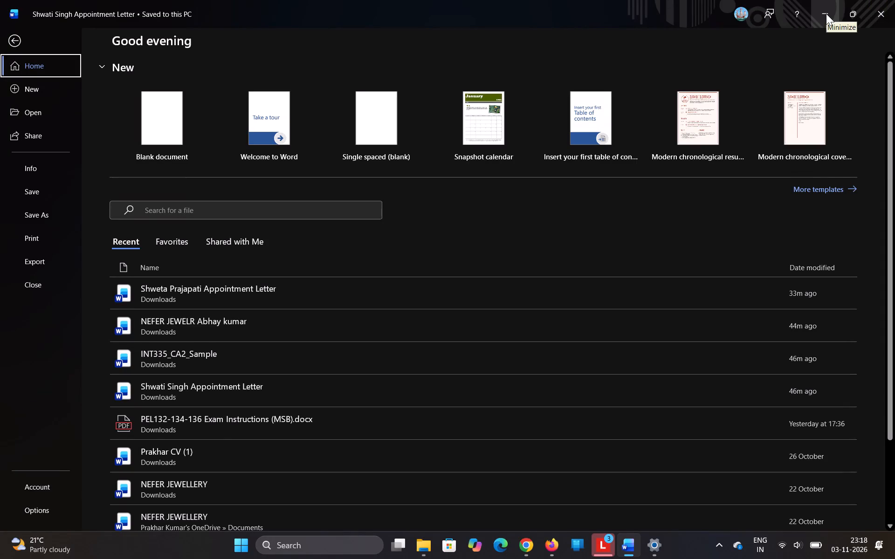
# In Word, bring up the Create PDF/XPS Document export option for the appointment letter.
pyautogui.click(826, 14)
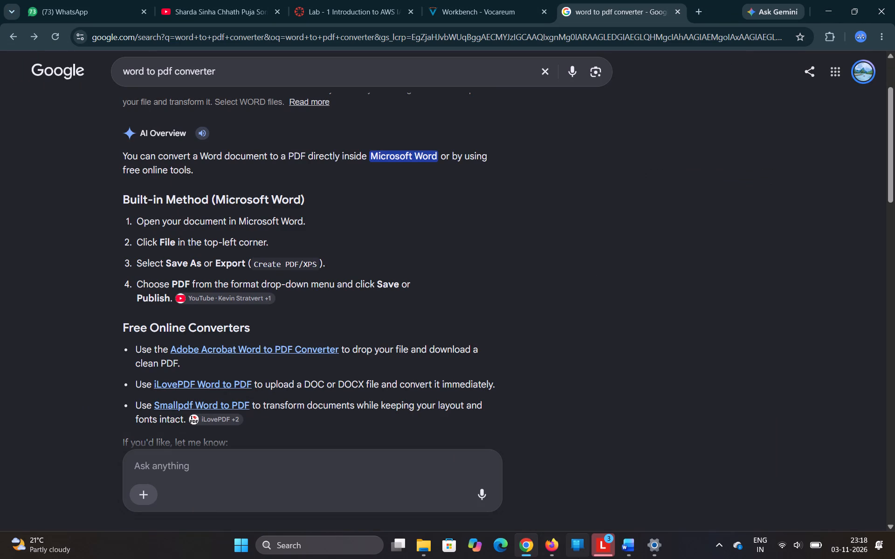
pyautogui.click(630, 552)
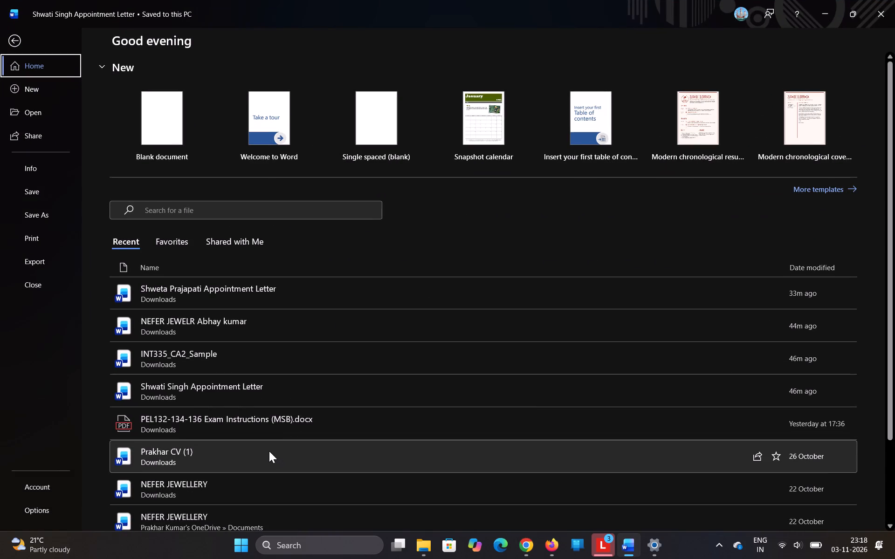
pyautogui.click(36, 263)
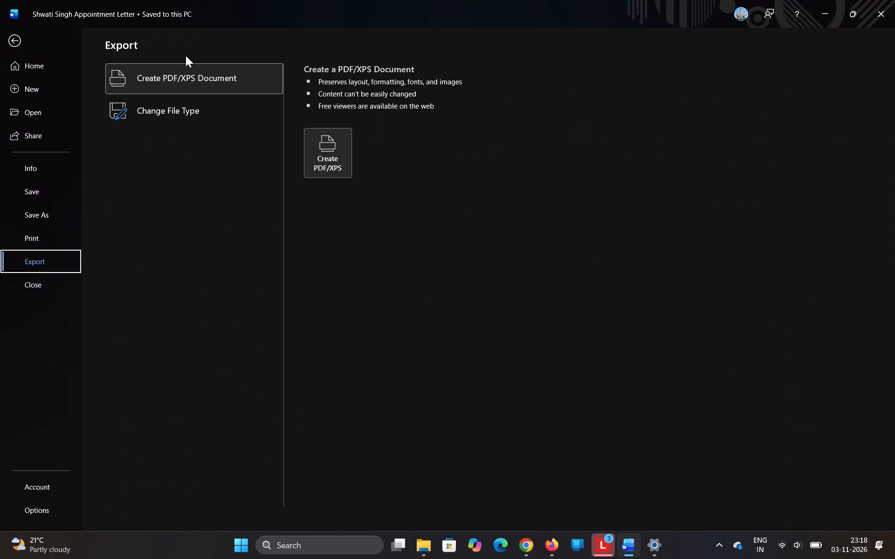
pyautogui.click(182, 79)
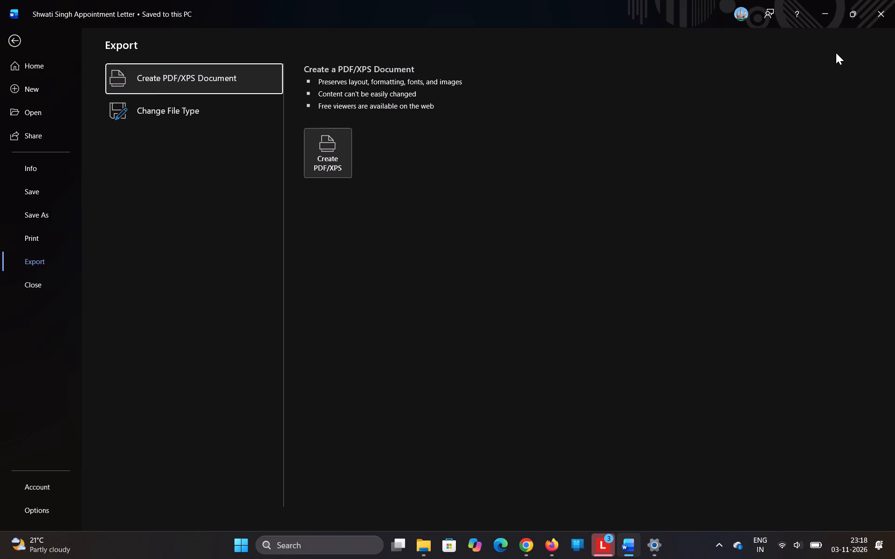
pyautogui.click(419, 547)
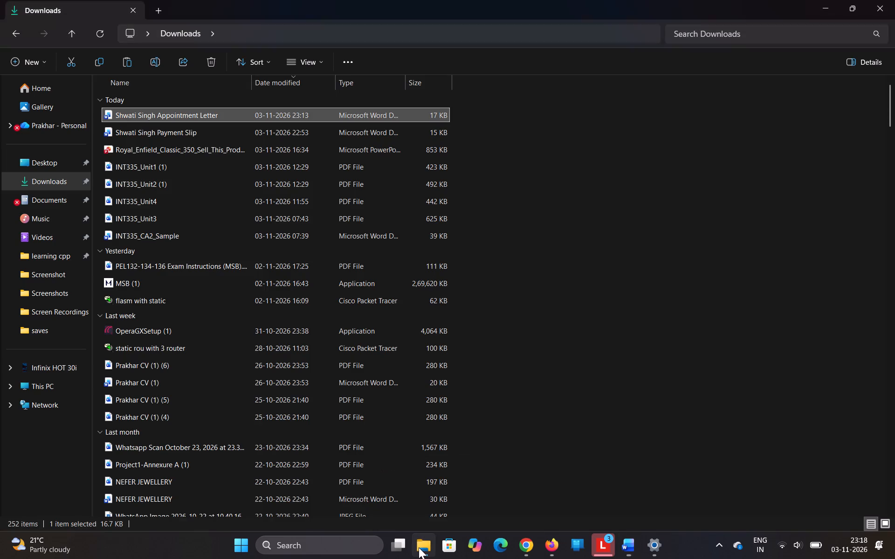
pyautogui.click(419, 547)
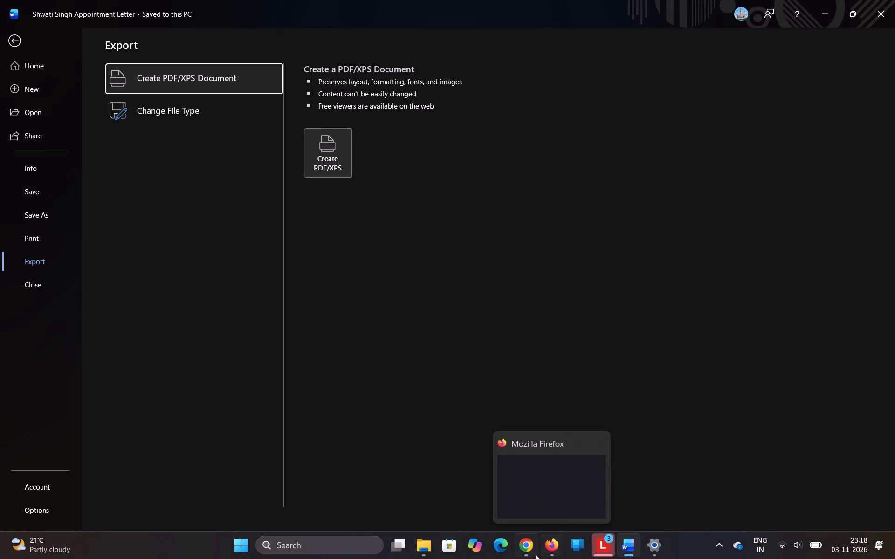
# Switch to Chrome and open the iLovePDF Word to PDF converter from the search results.
pyautogui.click(532, 554)
pyautogui.scroll(4, 291, 480)
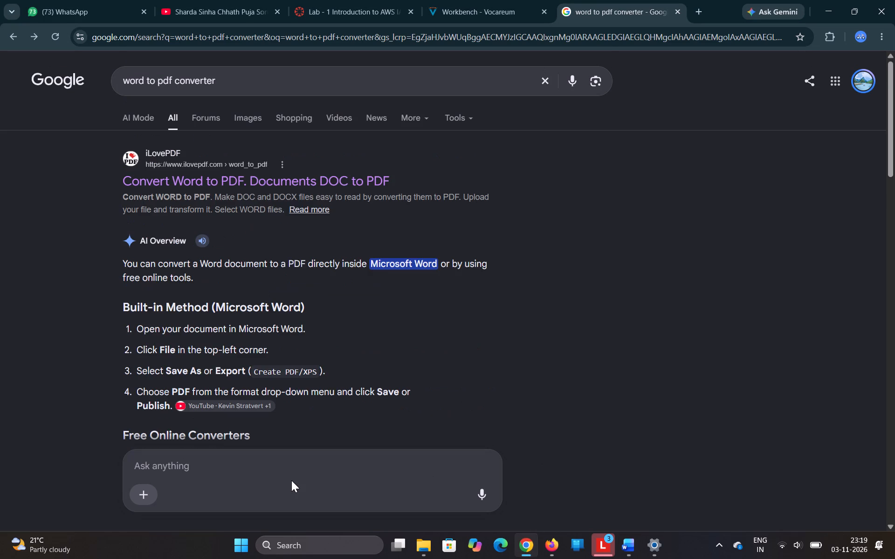
pyautogui.click(270, 180)
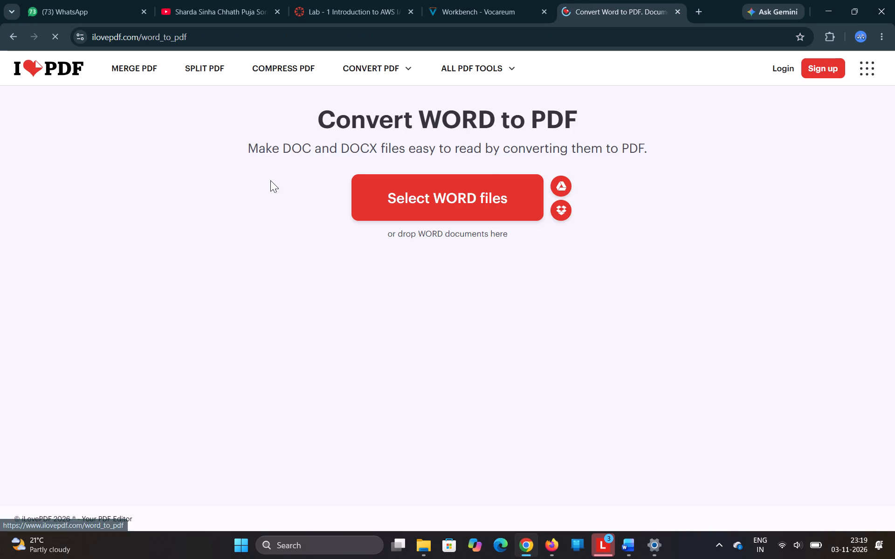
# Add the appointment letter and payment slip Word files from Downloads to the converter and convert both to PDF.
pyautogui.click(462, 188)
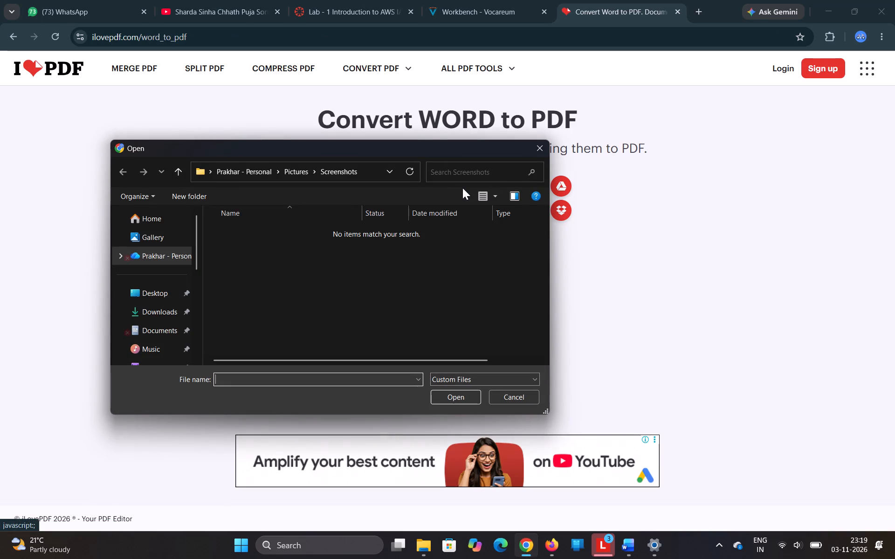
pyautogui.click(166, 308)
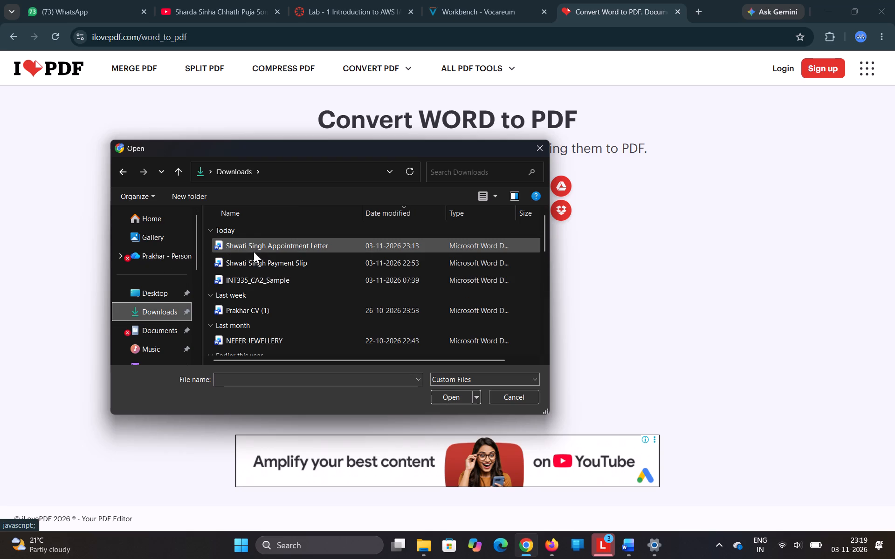
pyautogui.moveTo(210, 269); pyautogui.dragTo(227, 246)
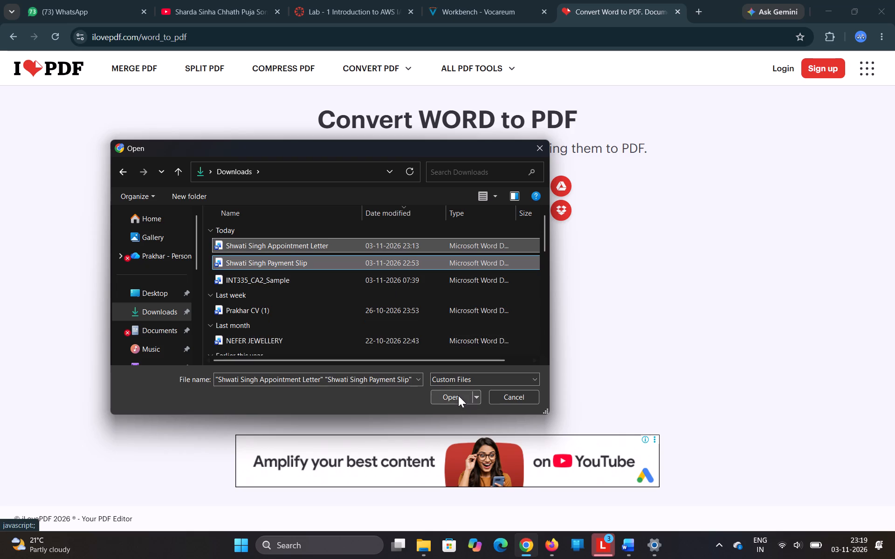
pyautogui.click(458, 395)
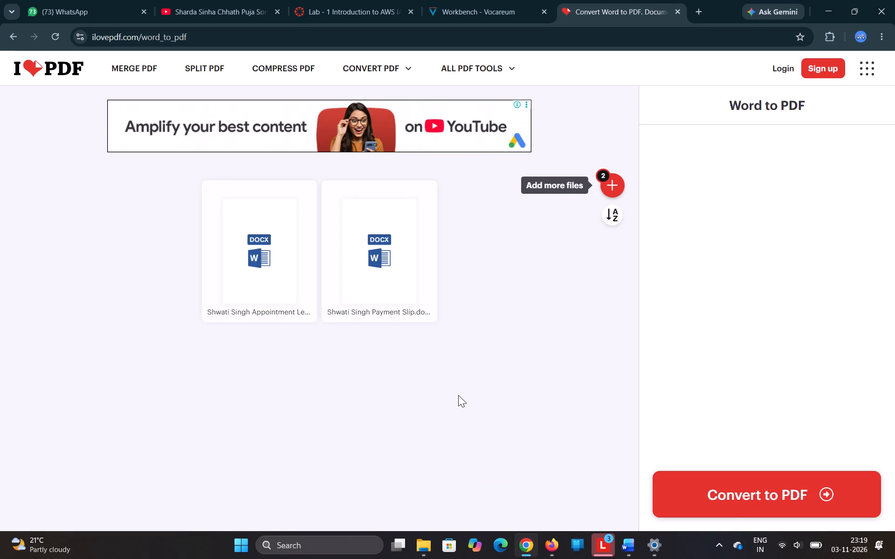
pyautogui.click(733, 499)
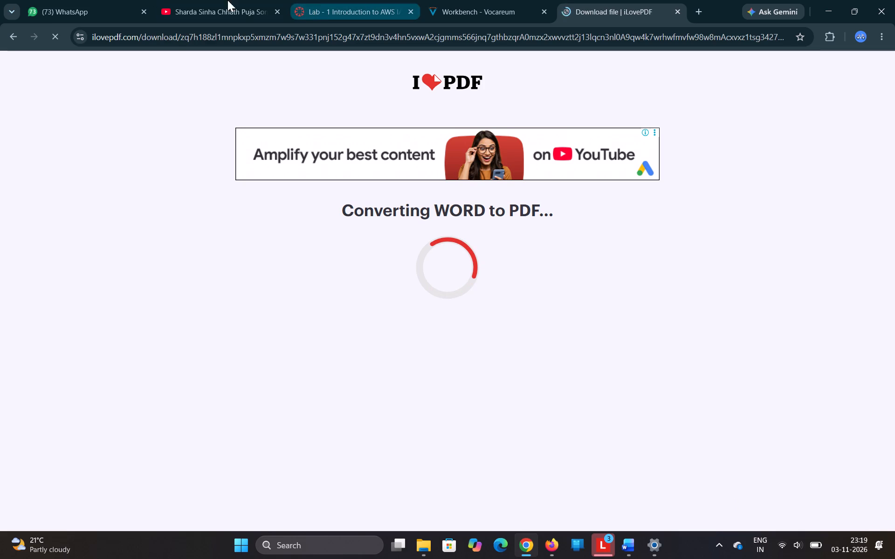
# Switch to YouTube and play the suggested Non Stop Chhath Pooja Geet video from B4X BHOJPURI.
pyautogui.click(206, 0)
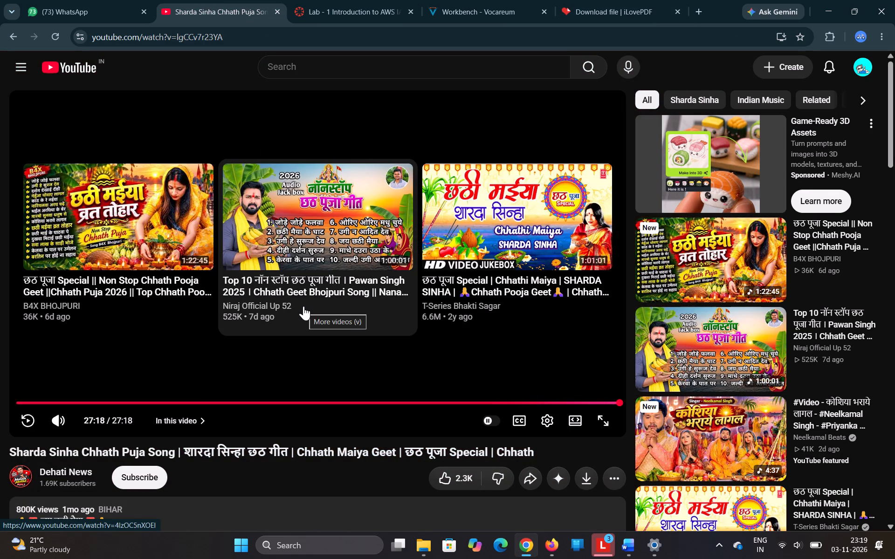
pyautogui.click(151, 220)
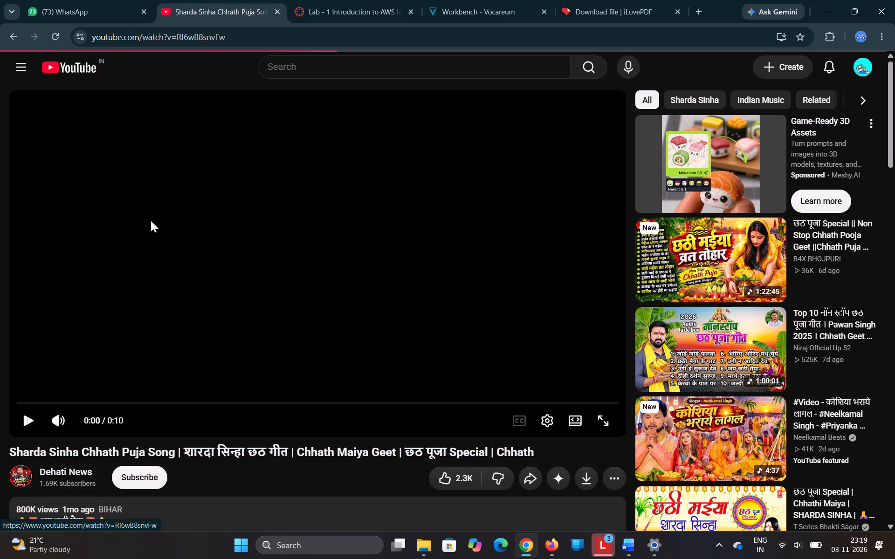
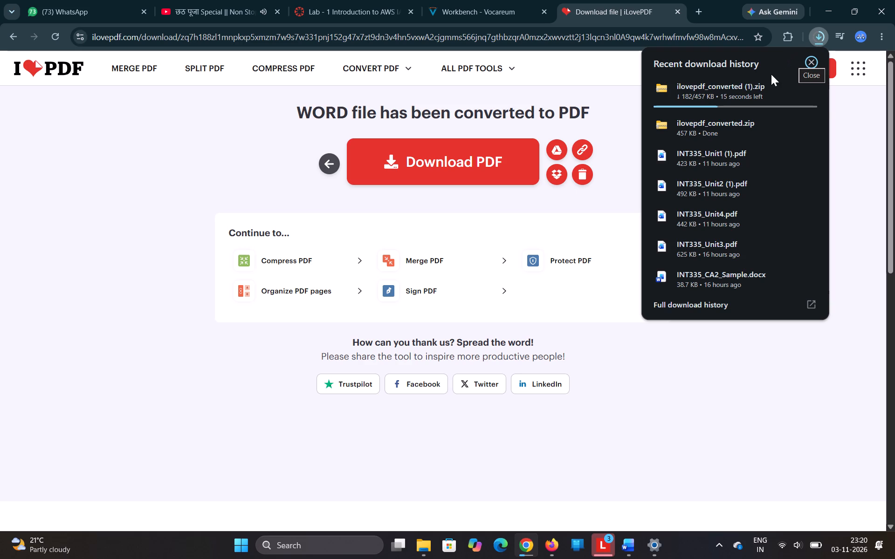
# Cancel the duplicate download of ilovepdf_converted (1).zip in Chrome.
pyautogui.click(806, 87)
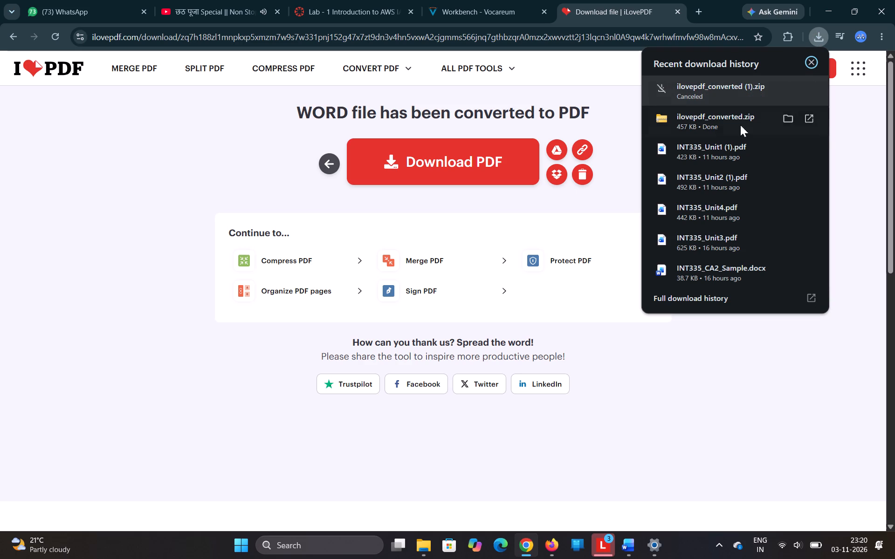
# Switch to File Explorer and extract the ilovepdf_converted zip from Downloads into the Downloads\ilovepdf_converted folder, closing the extracted folder's window.
pyautogui.click(428, 558)
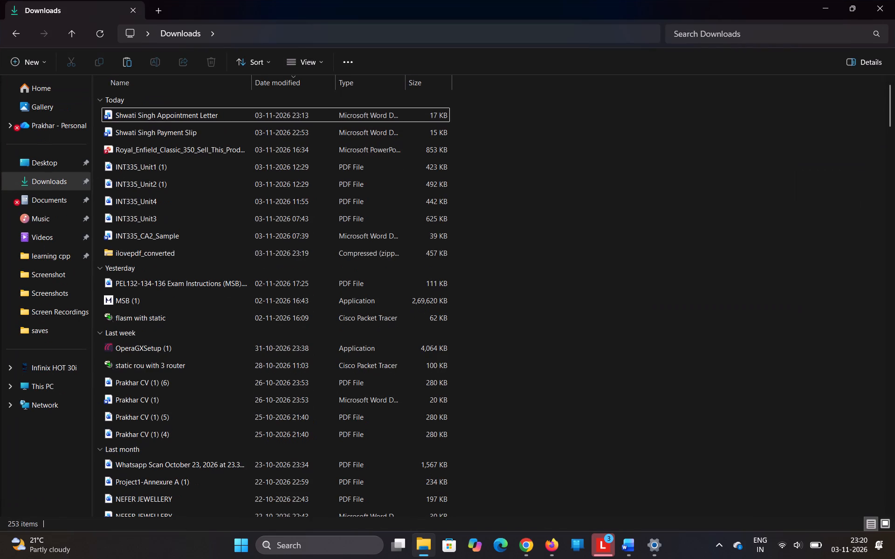
pyautogui.click(102, 30)
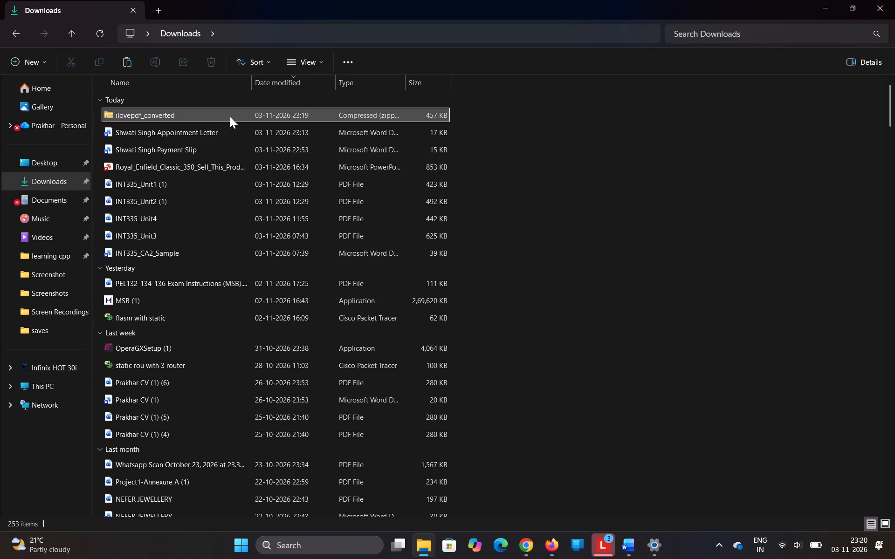
pyautogui.doubleClick(229, 114)
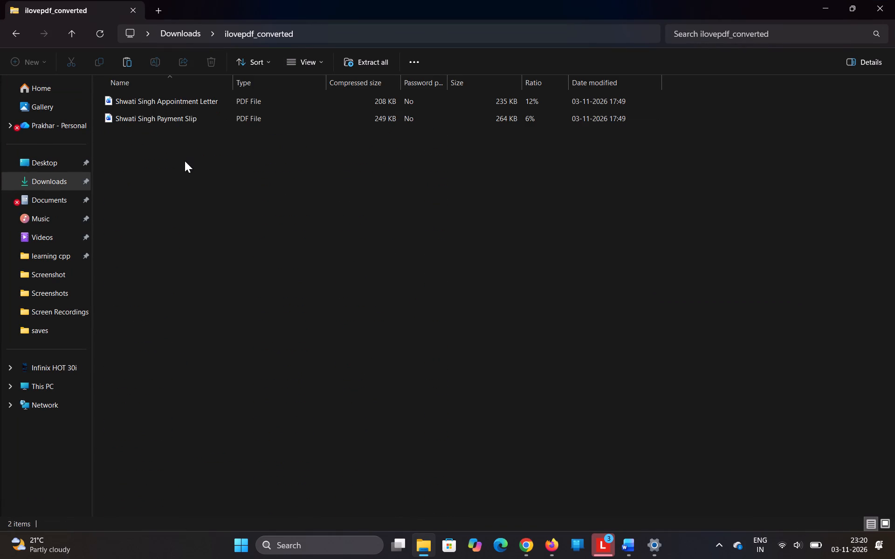
pyautogui.rightClick(177, 113)
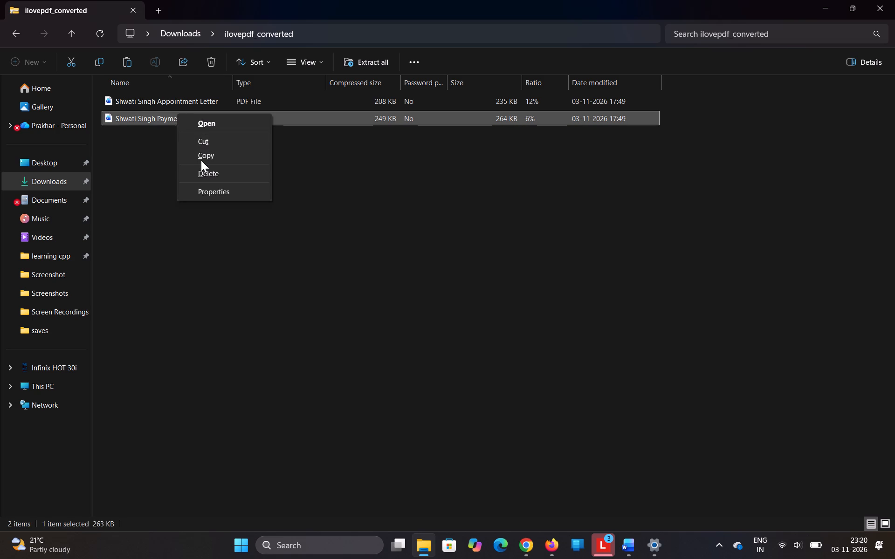
pyautogui.click(143, 122)
pyautogui.rightClick(143, 122)
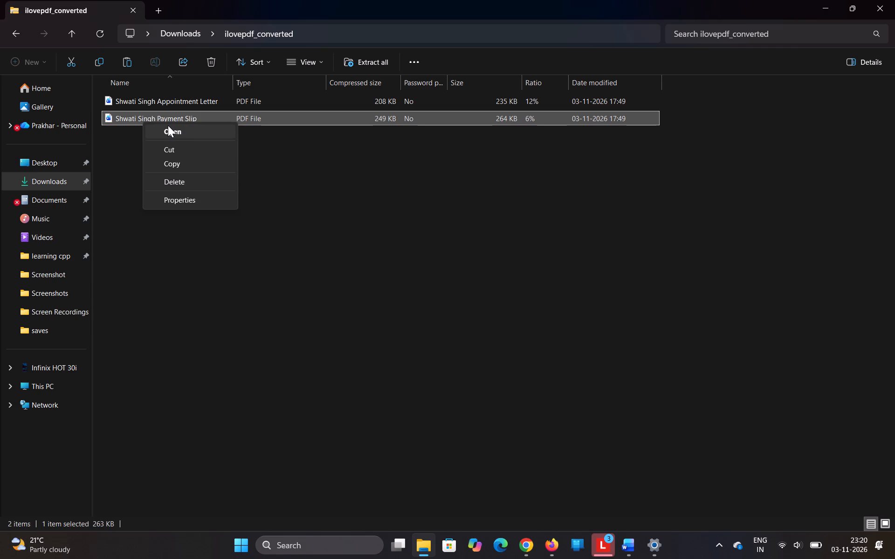
pyautogui.click(362, 66)
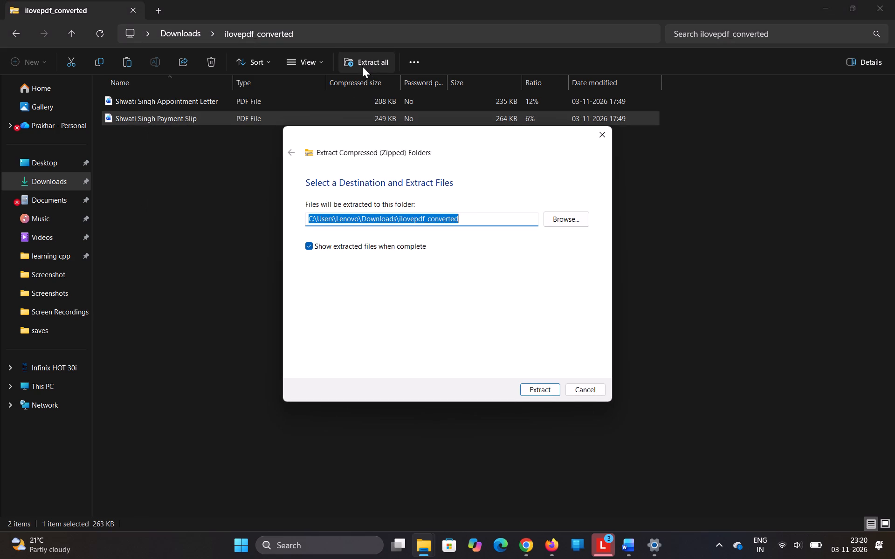
pyautogui.click(539, 382)
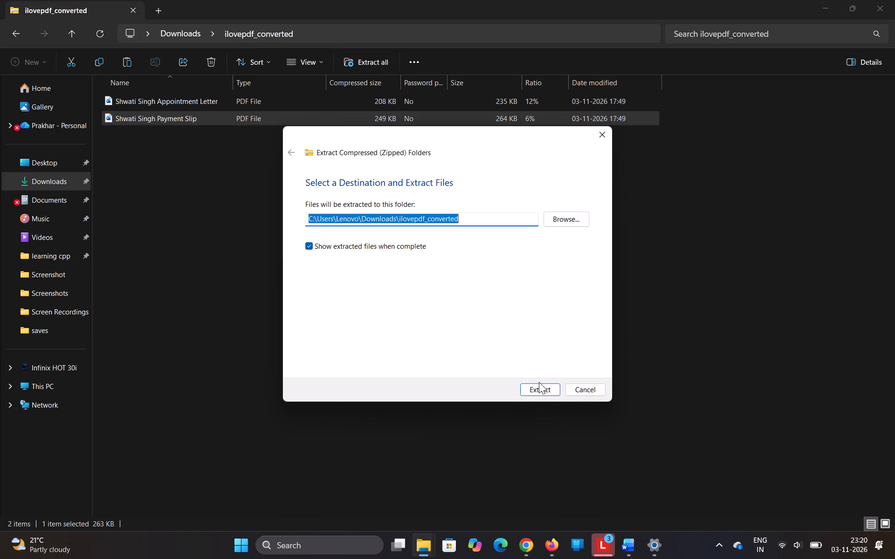
pyautogui.click(542, 389)
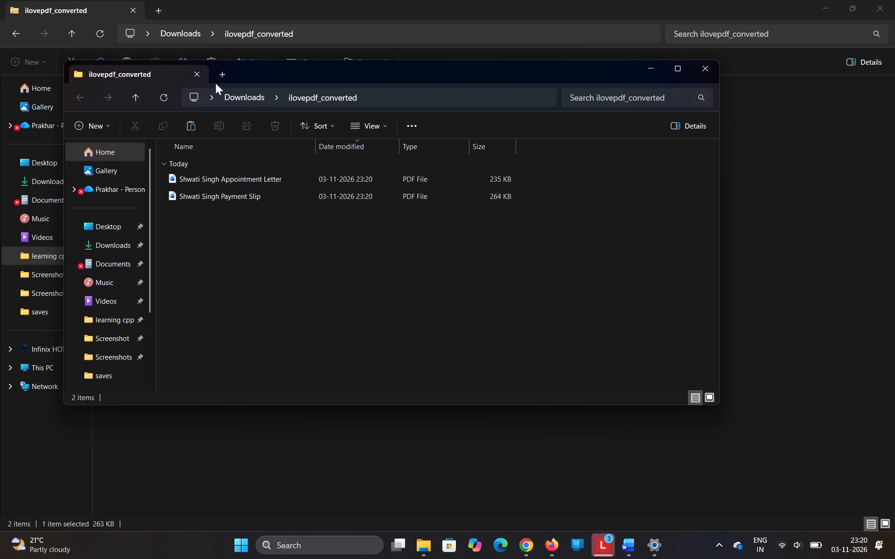
pyautogui.click(194, 73)
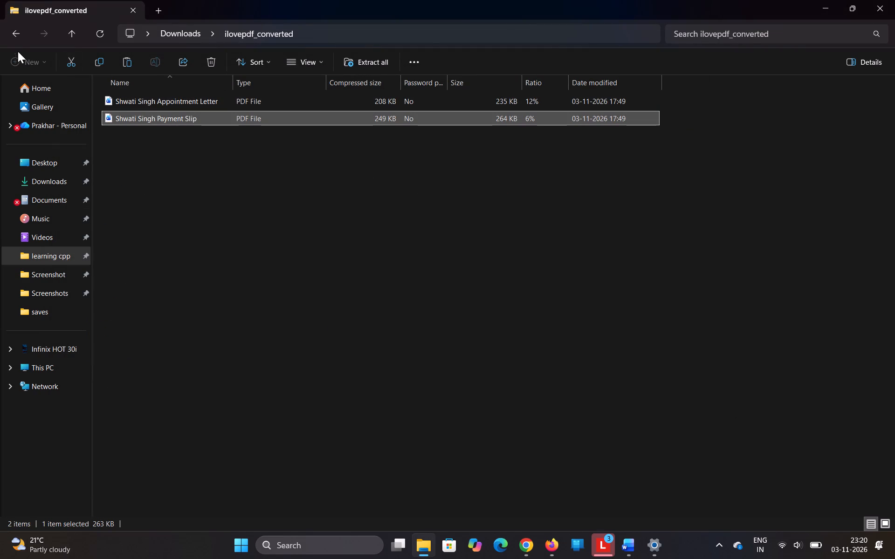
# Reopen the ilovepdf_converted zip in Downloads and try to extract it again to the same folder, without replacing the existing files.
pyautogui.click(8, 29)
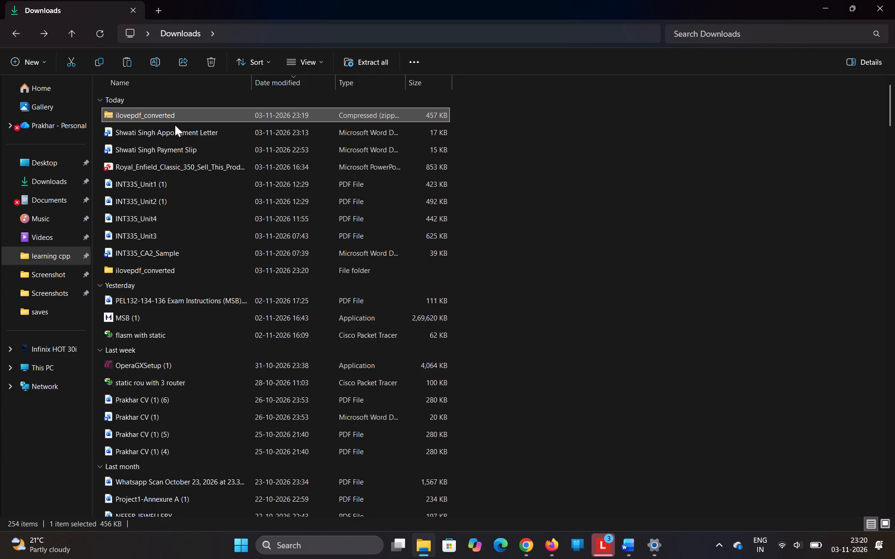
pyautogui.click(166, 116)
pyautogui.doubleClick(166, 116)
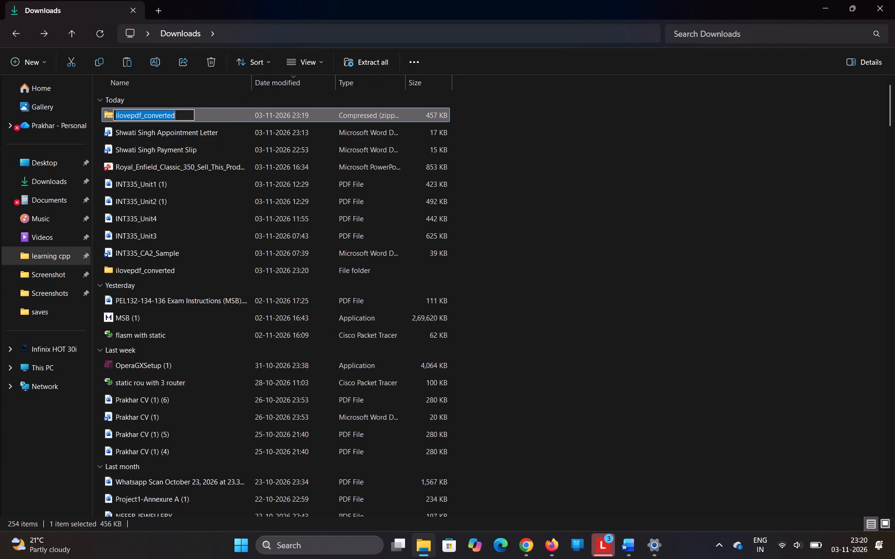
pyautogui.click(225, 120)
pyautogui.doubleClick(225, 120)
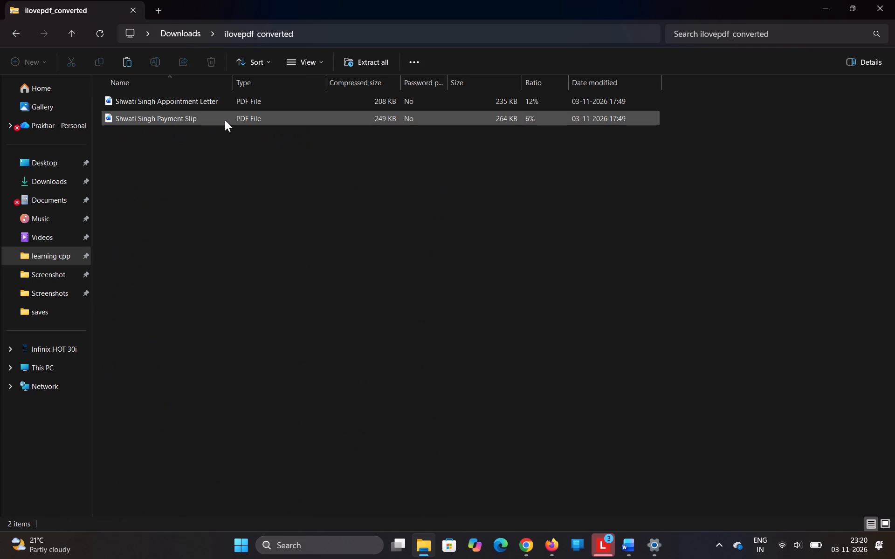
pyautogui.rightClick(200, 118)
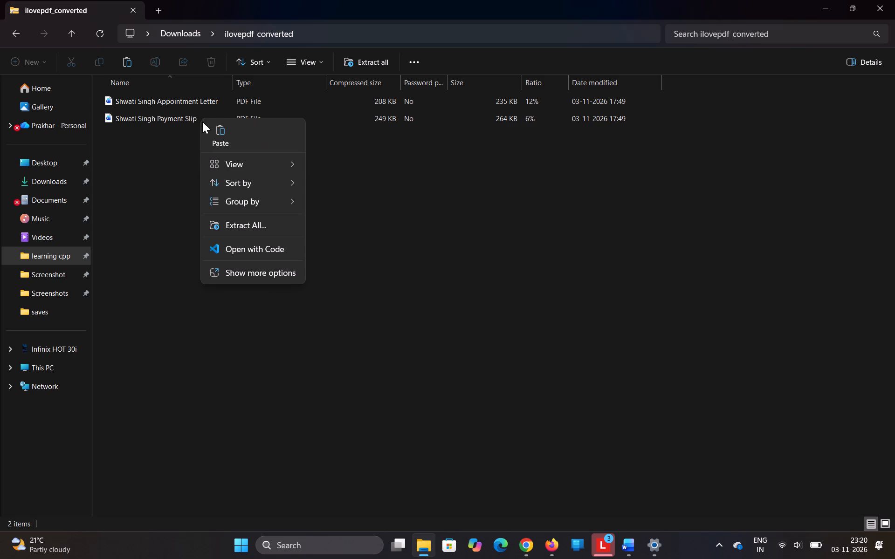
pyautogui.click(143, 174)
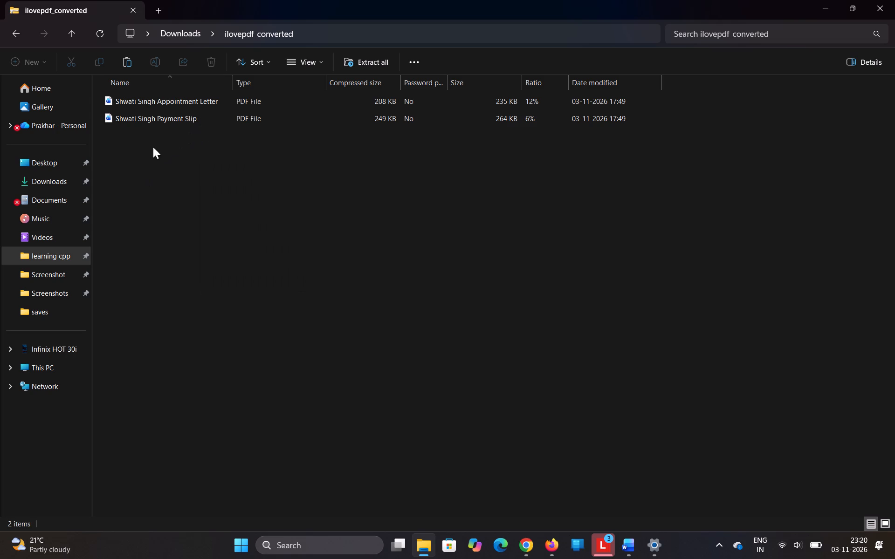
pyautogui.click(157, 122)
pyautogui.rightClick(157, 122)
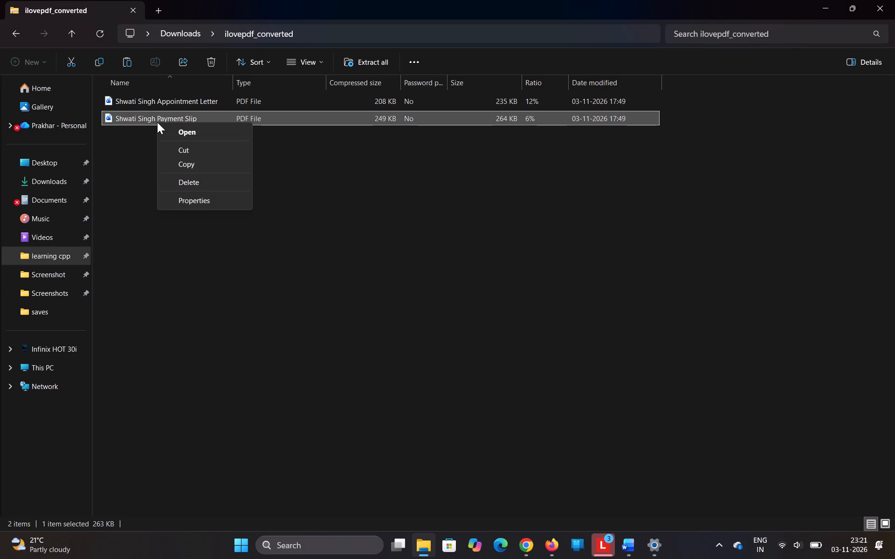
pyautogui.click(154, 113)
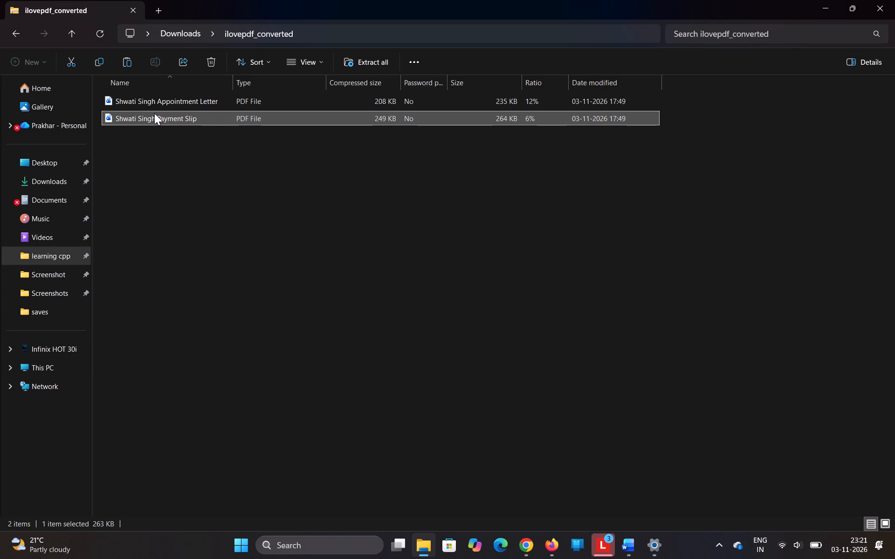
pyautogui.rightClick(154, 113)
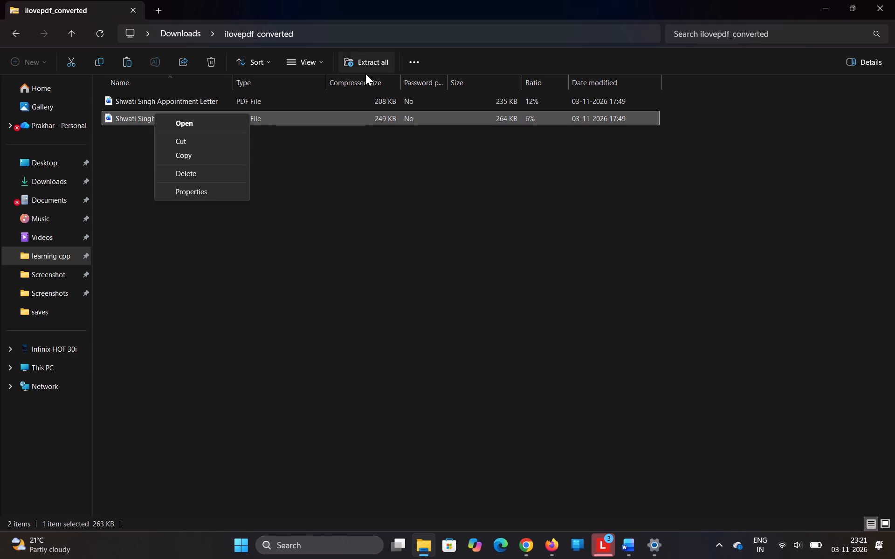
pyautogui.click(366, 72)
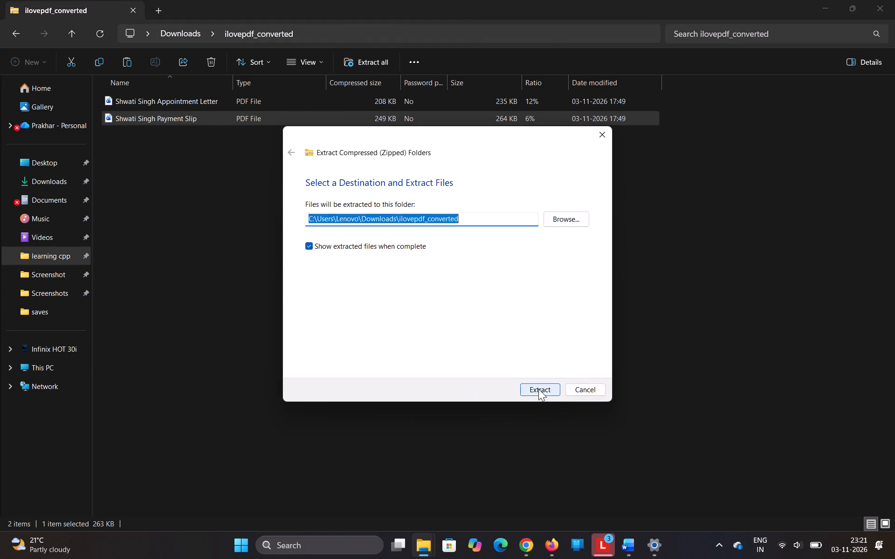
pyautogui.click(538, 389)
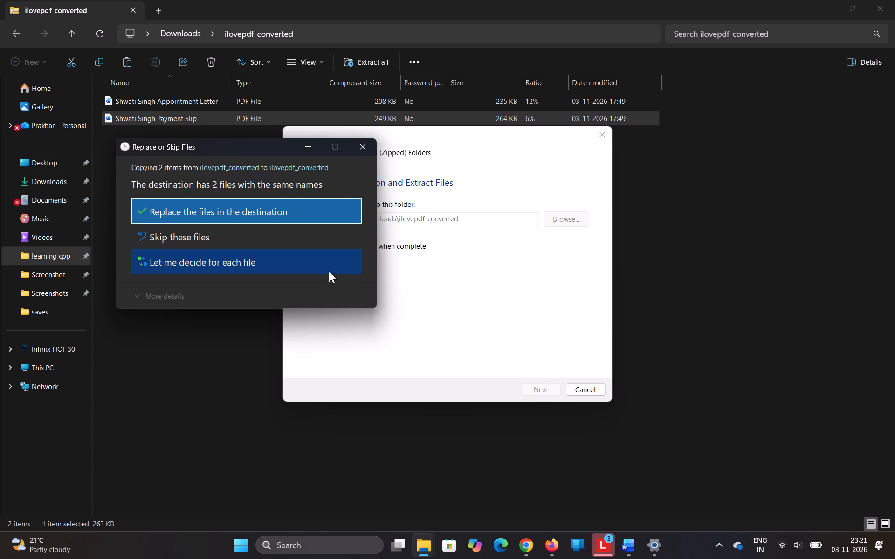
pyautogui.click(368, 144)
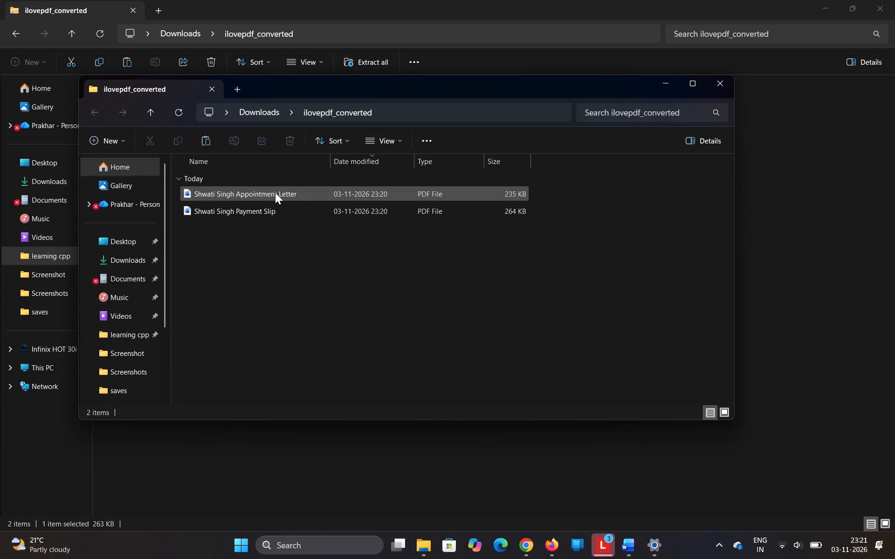
# Open the extracted appointment letter PDF in Microsoft Edge and check its page layout through to the signature section.
pyautogui.rightClick(275, 192)
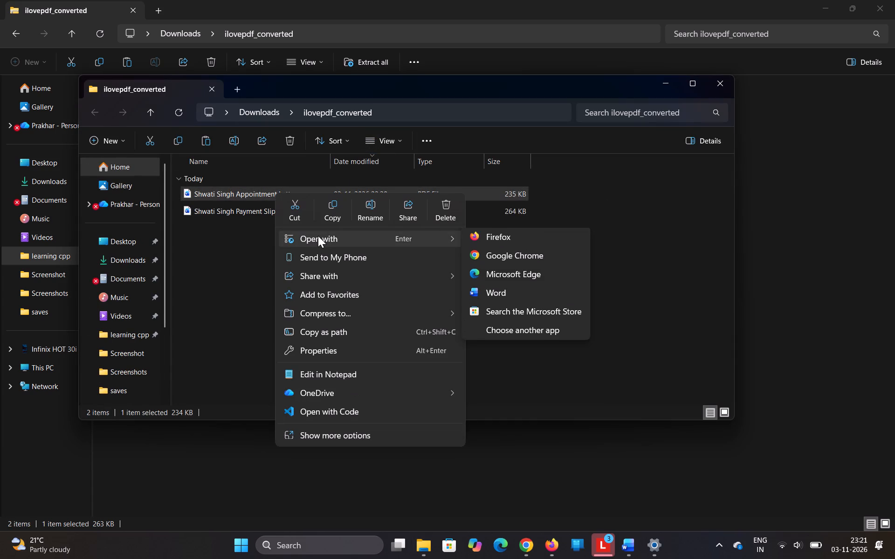
pyautogui.click(498, 284)
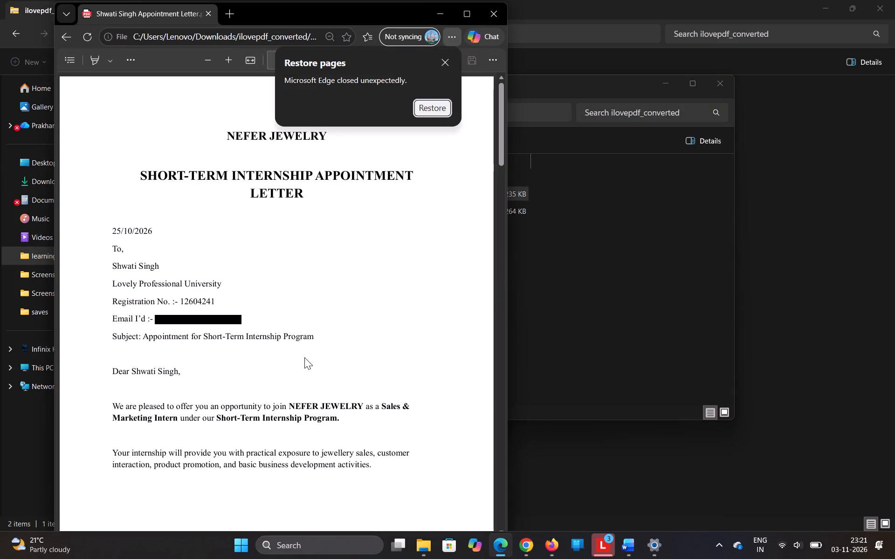
pyautogui.scroll(-4, 304, 357)
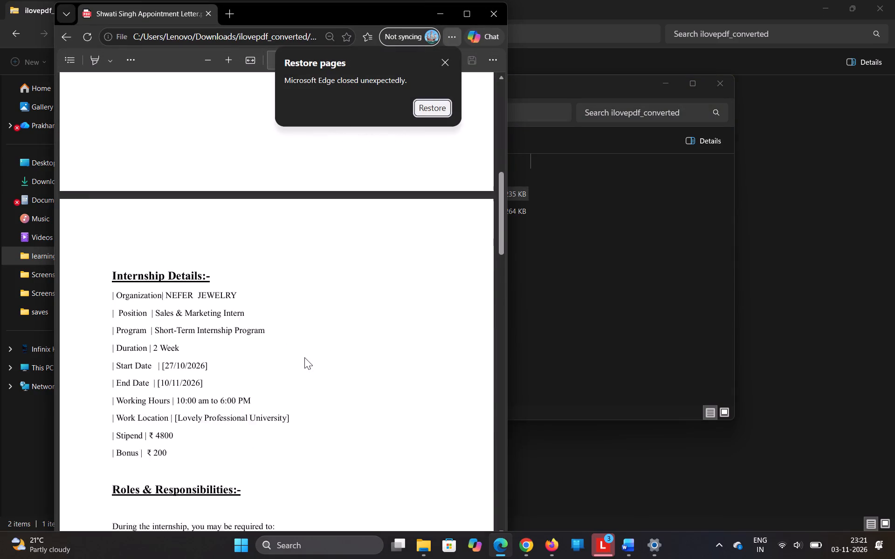
pyautogui.scroll(-7, 304, 357)
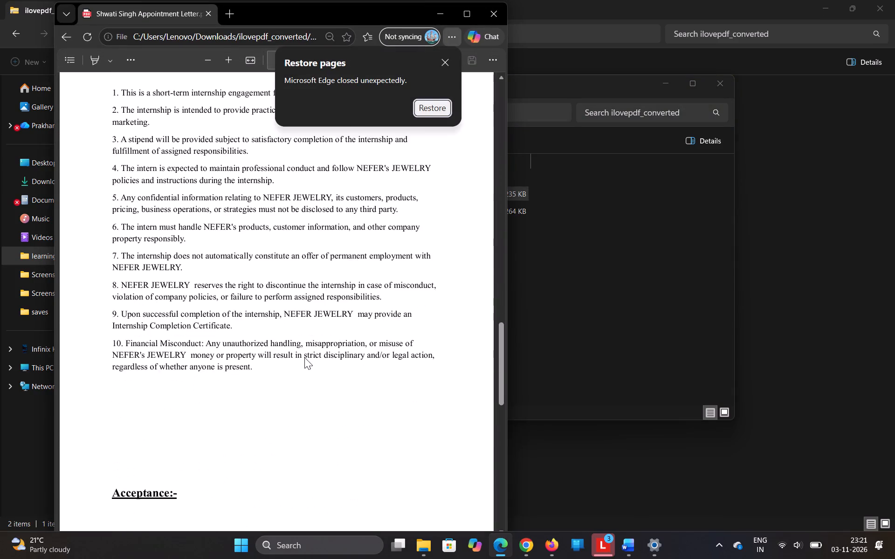
pyautogui.scroll(-7, 304, 357)
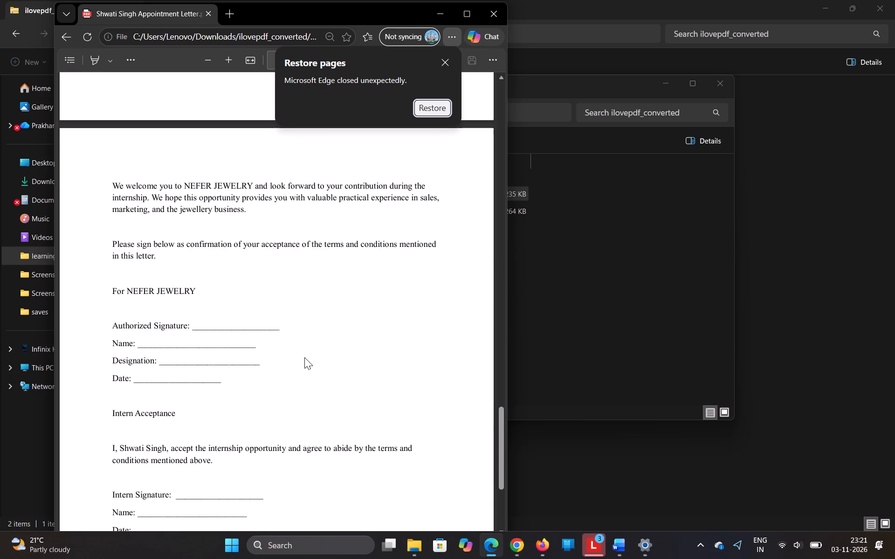
pyautogui.scroll(-2, 304, 357)
pyautogui.scroll(2, 304, 357)
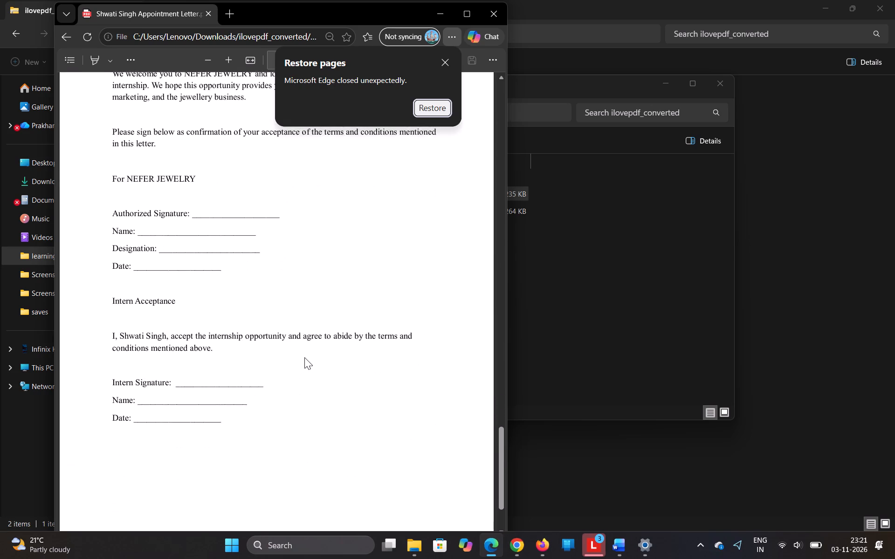
pyautogui.scroll(1, 304, 357)
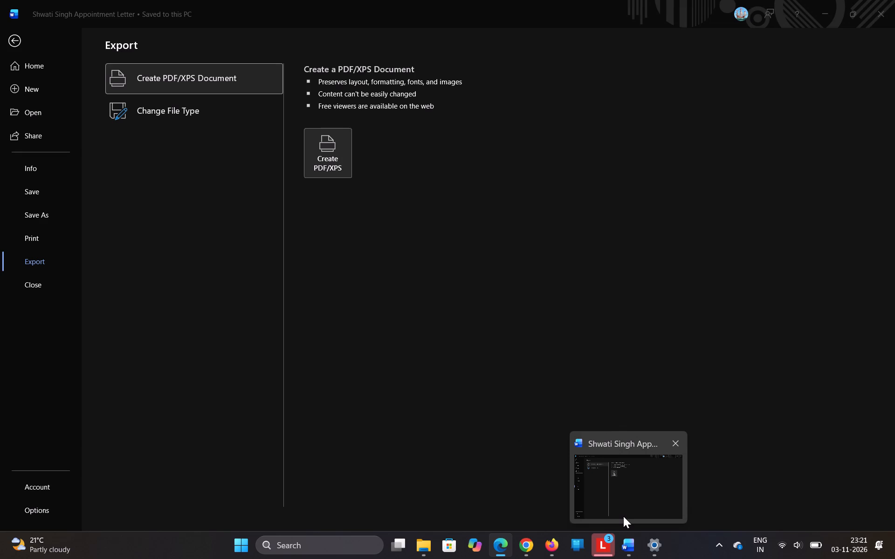
# Switch to the appointment letter in Word, leave the export view, and insert two blank lines above the Acceptance heading.
pyautogui.click(620, 501)
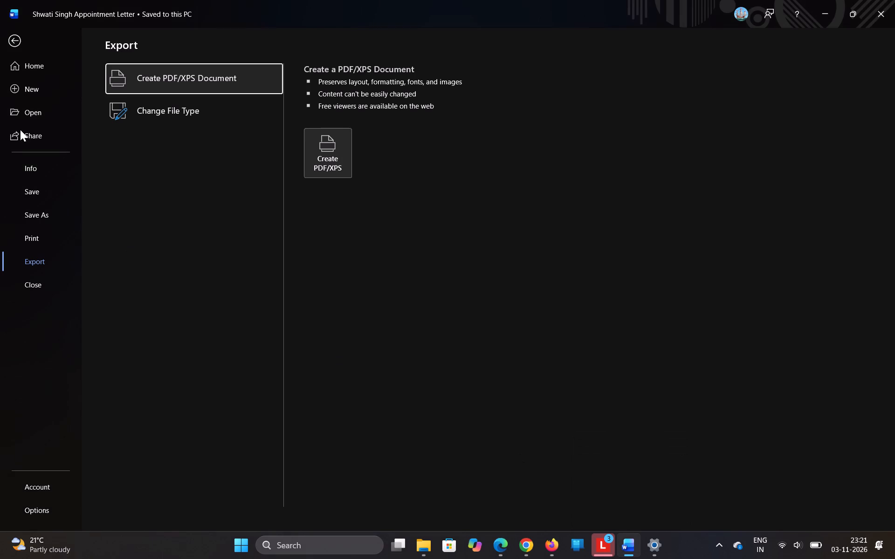
pyautogui.click(10, 35)
pyautogui.scroll(-7, 302, 305)
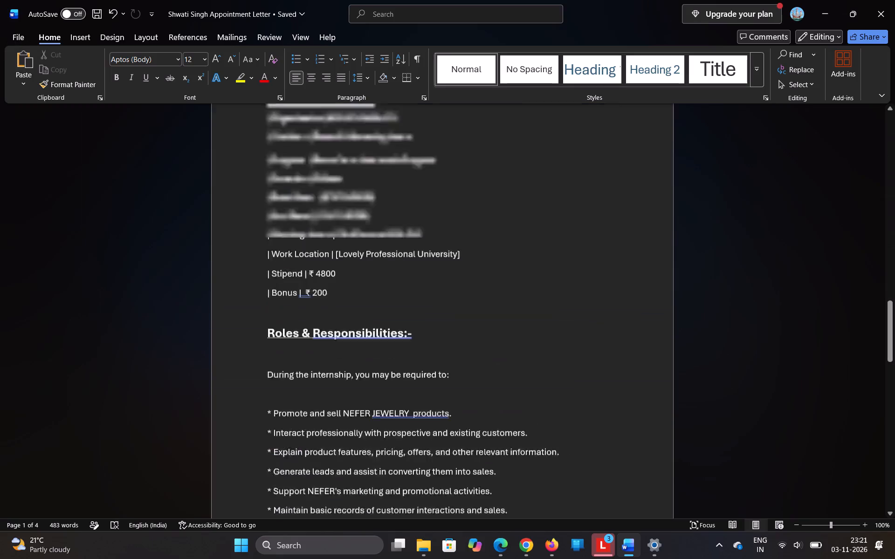
pyautogui.hscroll(1, 302, 305)
pyautogui.scroll(1, 302, 305)
pyautogui.hscroll(1, 302, 305)
pyautogui.scroll(1, 302, 305)
pyautogui.hscroll(1, 302, 305)
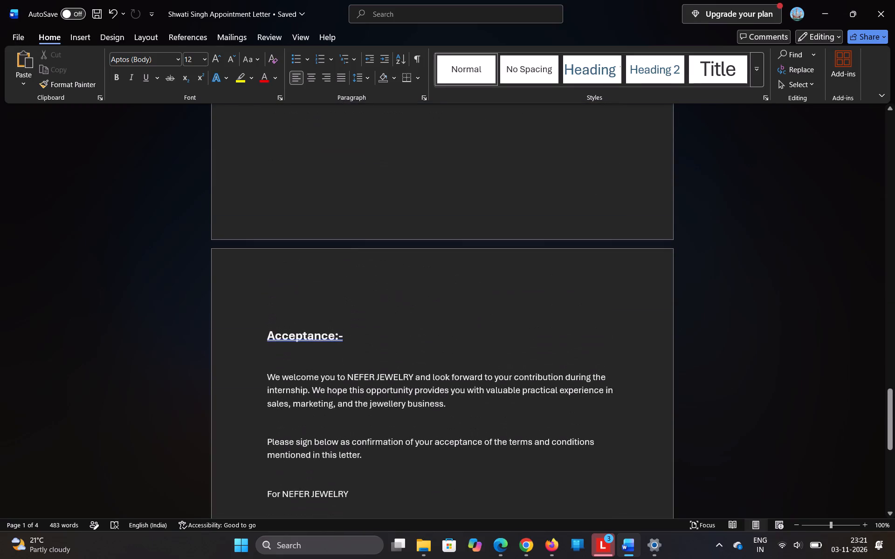
pyautogui.hscroll(3, 302, 305)
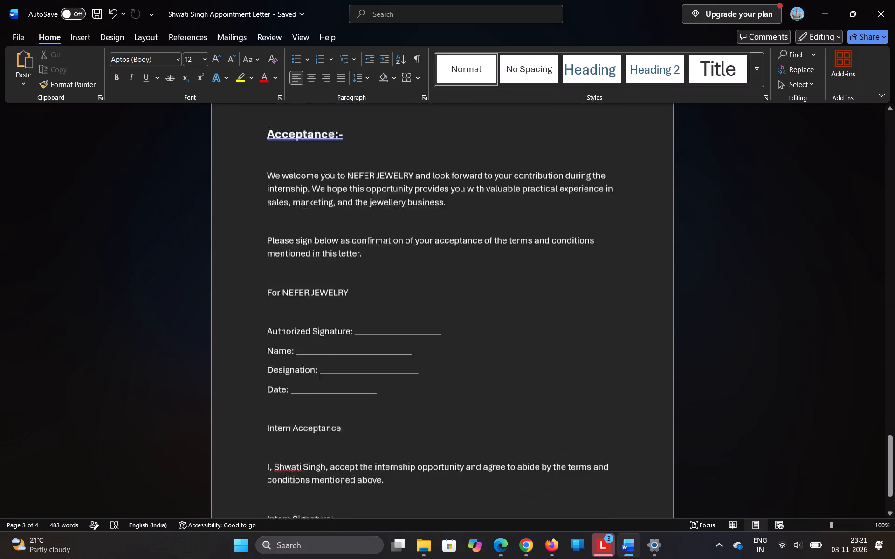
pyautogui.hscroll(1, 302, 305)
pyautogui.scroll(1, 302, 305)
pyautogui.scroll(-1, 302, 305)
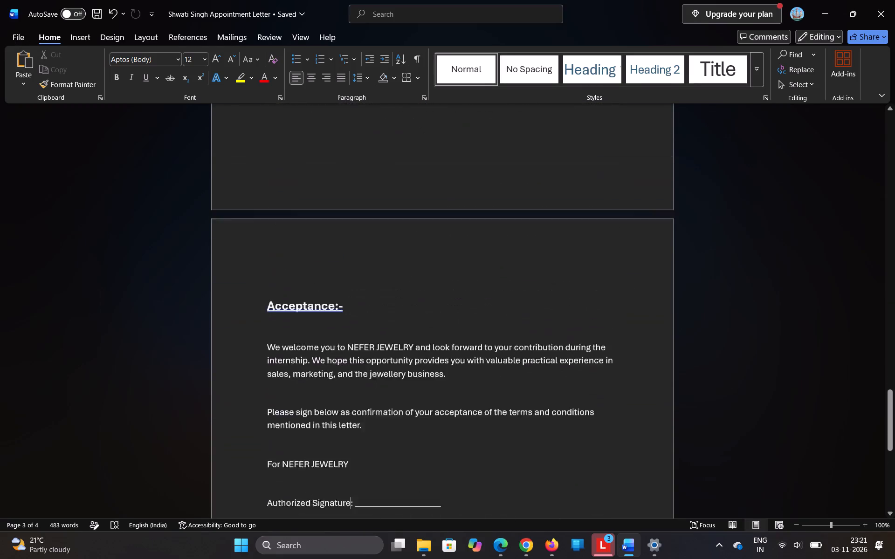
pyautogui.scroll(-1, 302, 305)
pyautogui.click(272, 314)
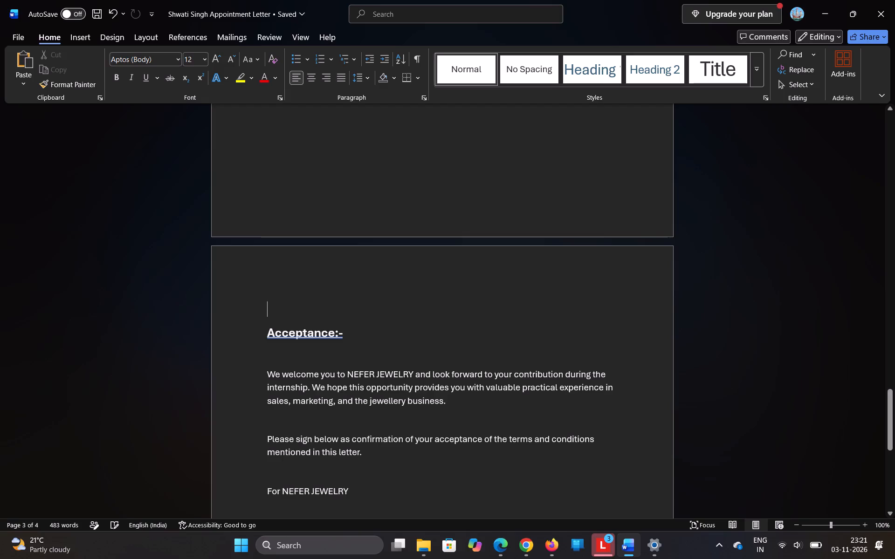
pyautogui.press('Return')
pyautogui.press('Return')
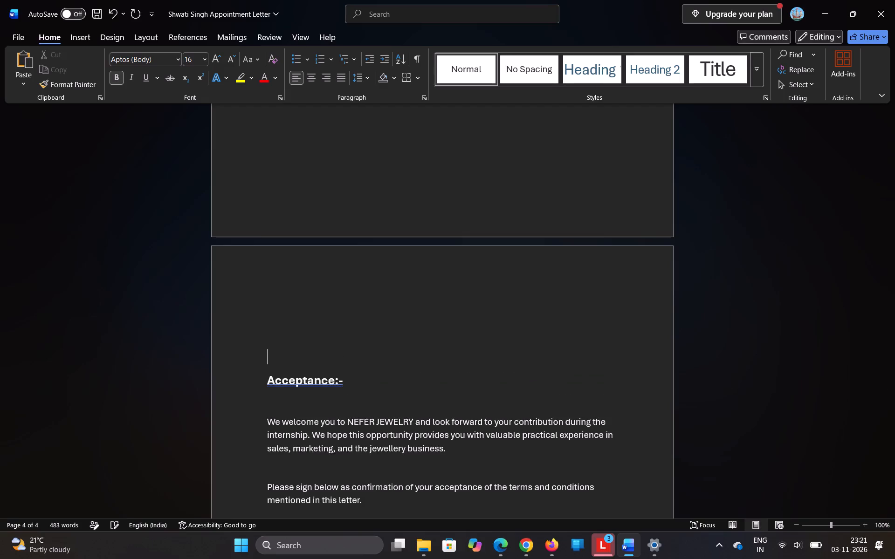
# Review the appointment letter in Word from the Acceptance section back to the opening page, checking the spacing and page breaks.
pyautogui.scroll(-10, 272, 314)
pyautogui.scroll(6, 272, 314)
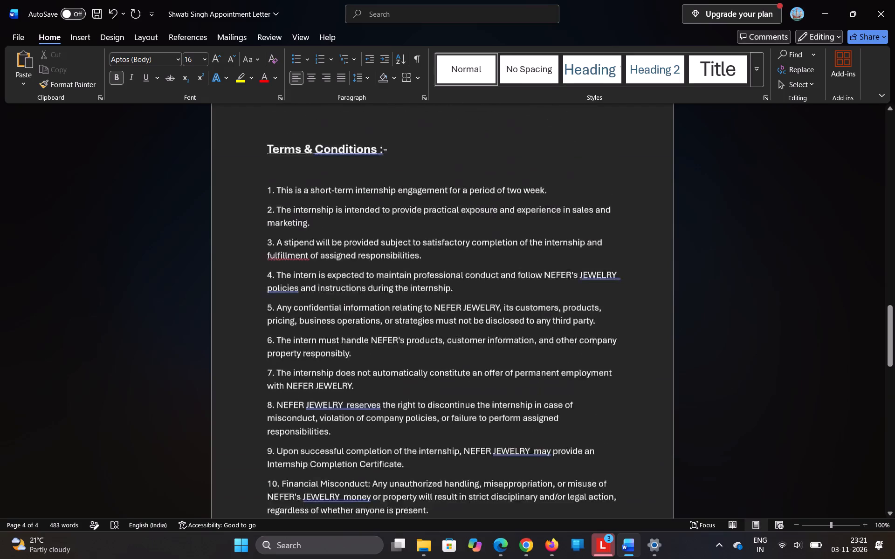
pyautogui.scroll(6, 272, 314)
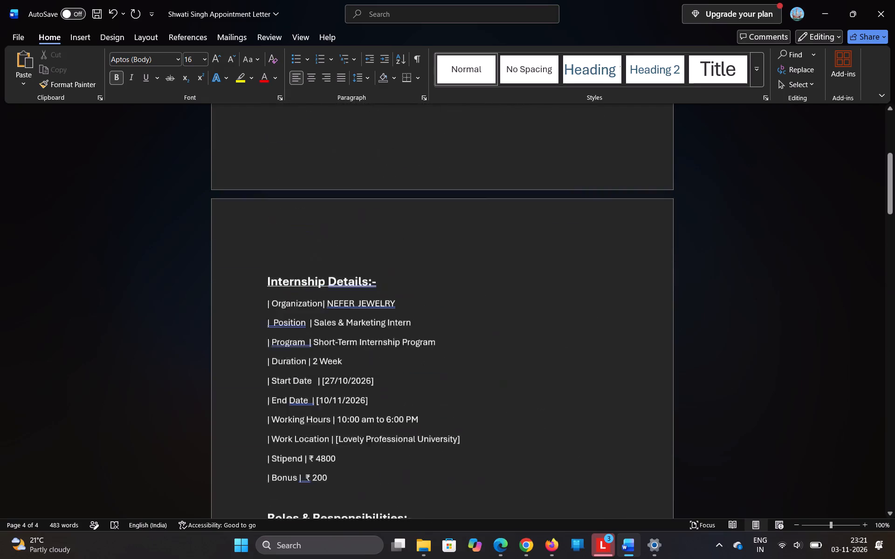
pyautogui.scroll(3, 272, 314)
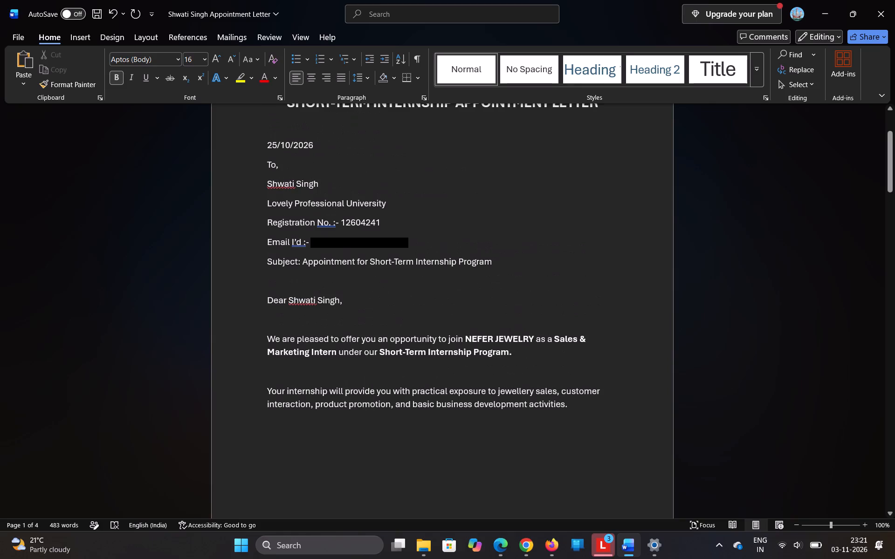
# Switch to the converted appointment letter PDF in Microsoft Edge, compare its page layout from start to signatures, and minimize the window.
pyautogui.click(505, 546)
pyautogui.scroll(6, 265, 369)
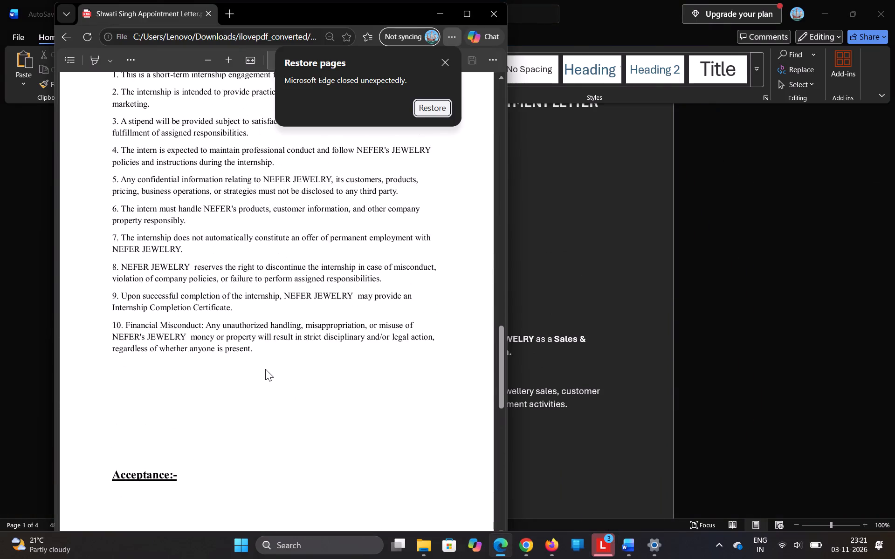
pyautogui.scroll(4, 265, 369)
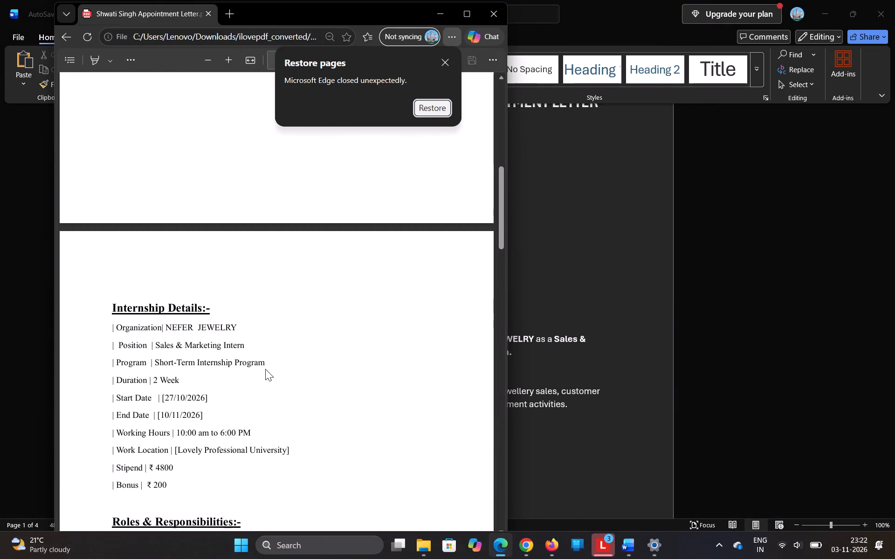
pyautogui.scroll(5, 265, 369)
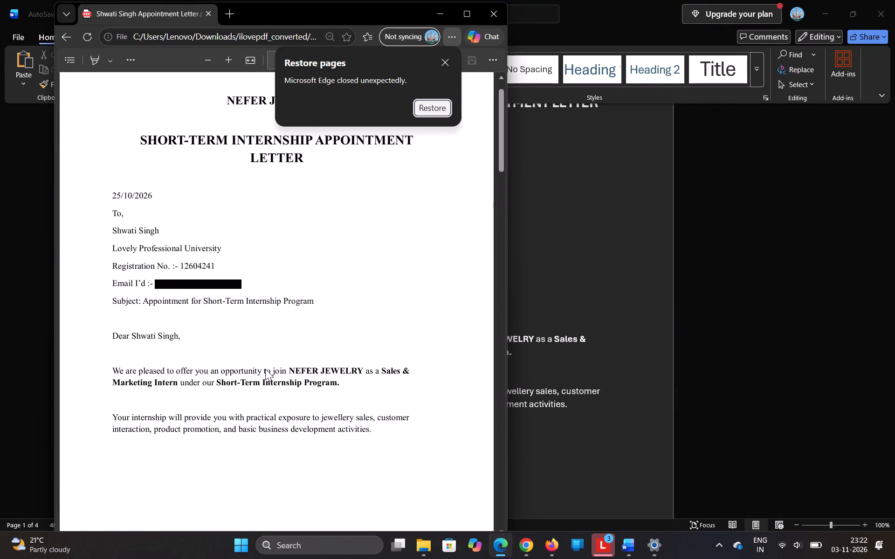
pyautogui.scroll(-13, 265, 369)
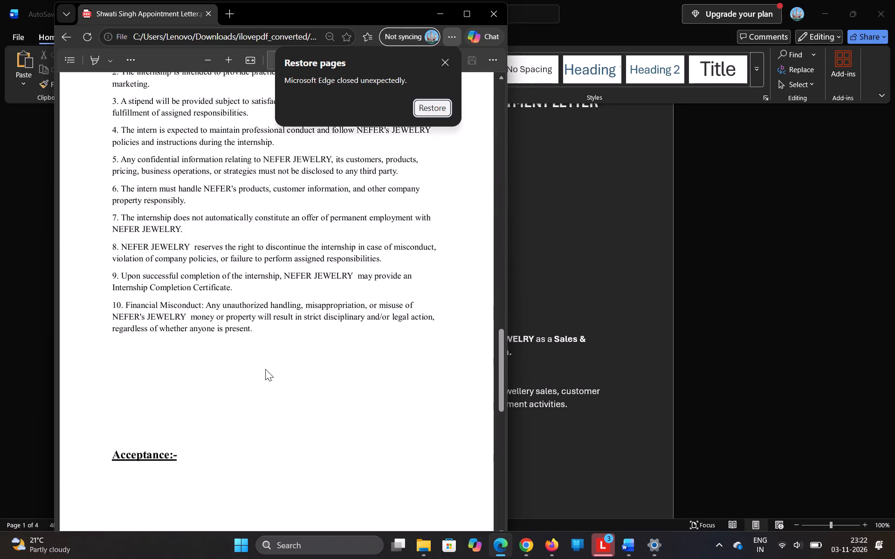
pyautogui.scroll(-11, 265, 369)
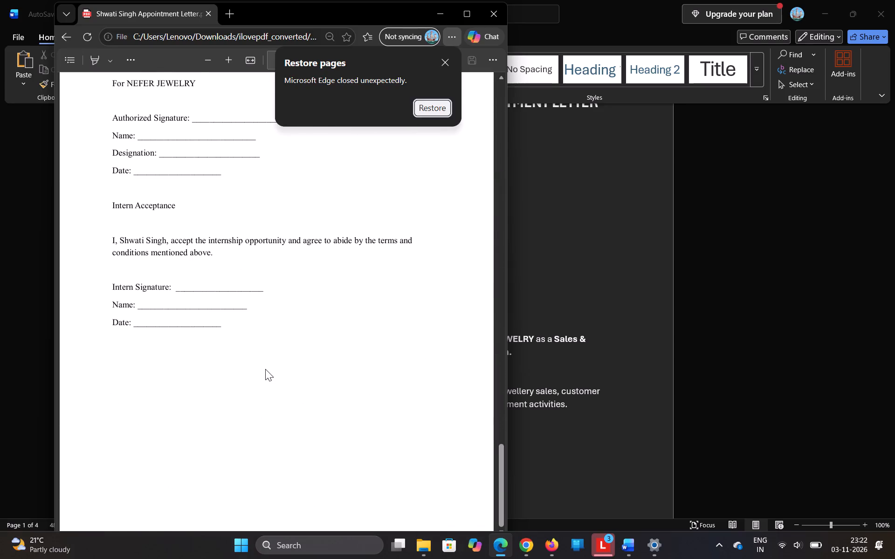
pyautogui.scroll(11, 265, 369)
pyautogui.click(445, 9)
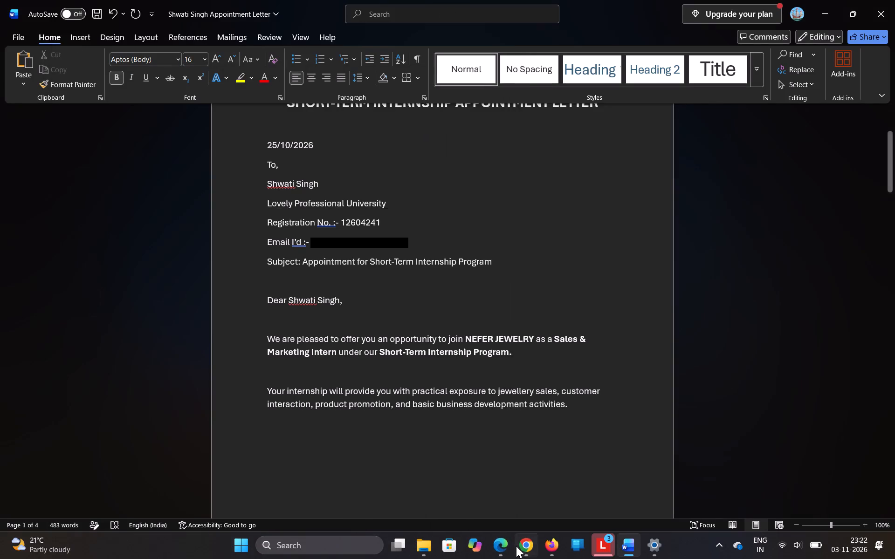
# Switch to File Explorer, go back to the Downloads folder, and delete the ilovepdf_converted zip file.
pyautogui.click(421, 549)
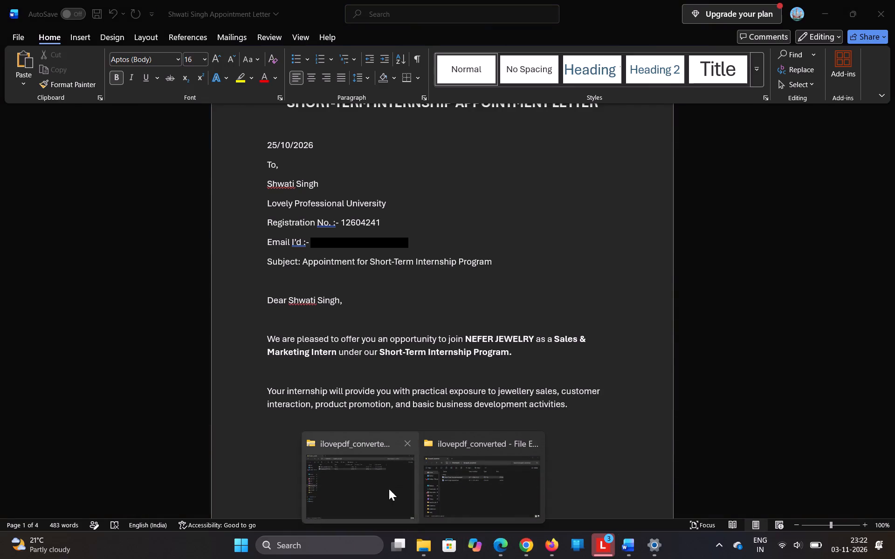
pyautogui.click(380, 488)
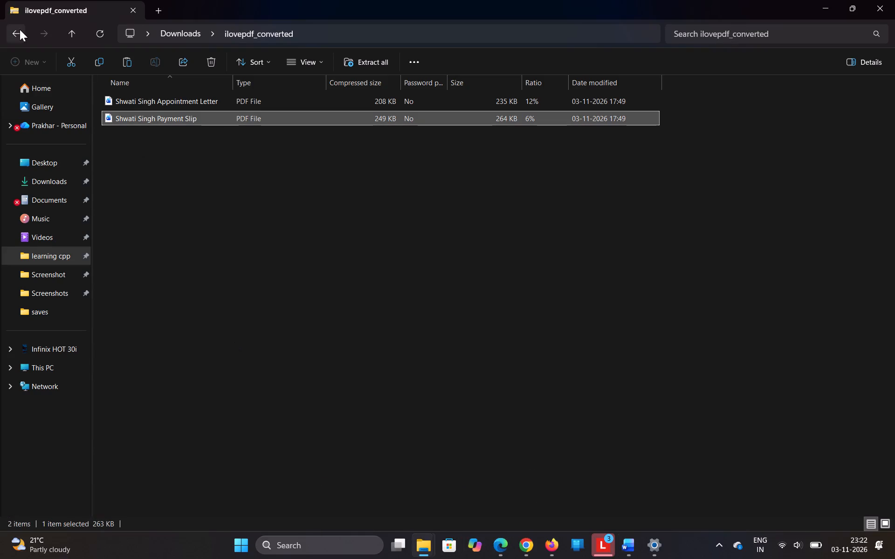
pyautogui.click(20, 29)
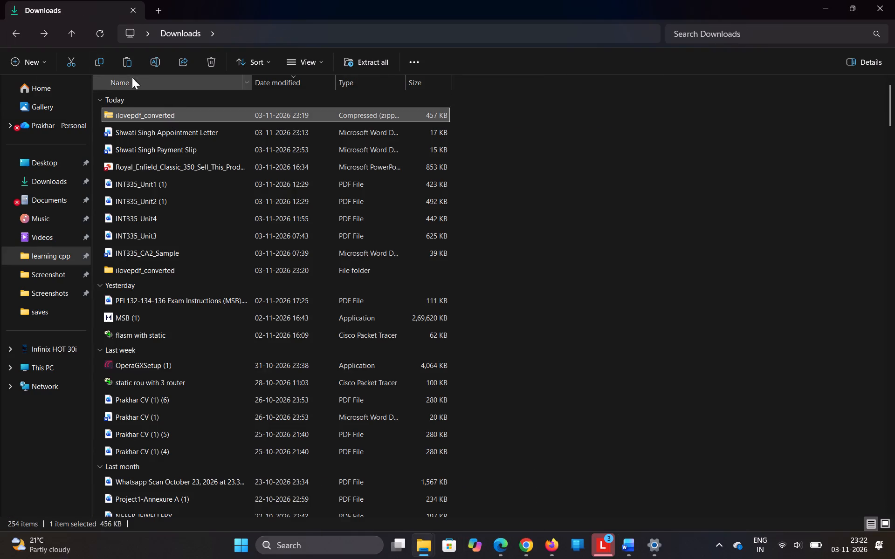
pyautogui.click(208, 67)
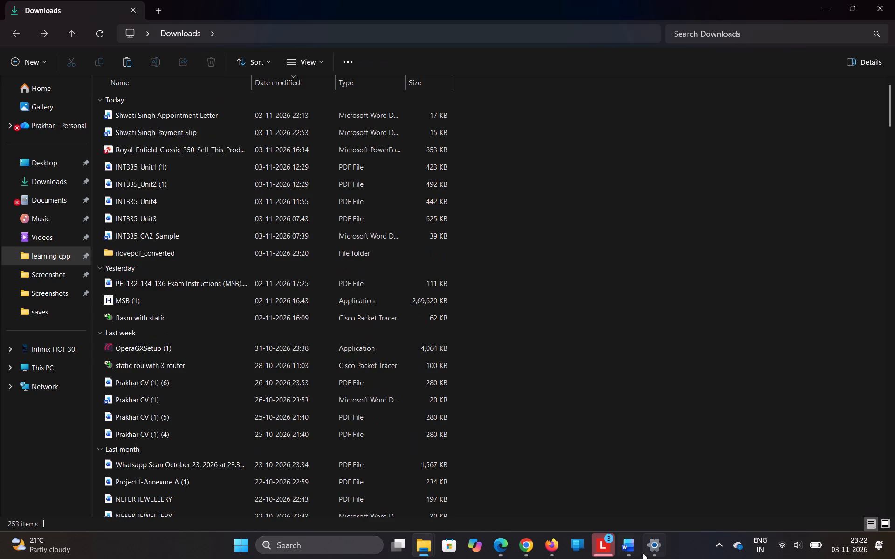
# Switch to iLovePDF in Chrome and return from the finished conversion to the Word to PDF upload page.
pyautogui.click(529, 551)
pyautogui.hscroll(5, 302, 318)
pyautogui.scroll(8, 229, 266)
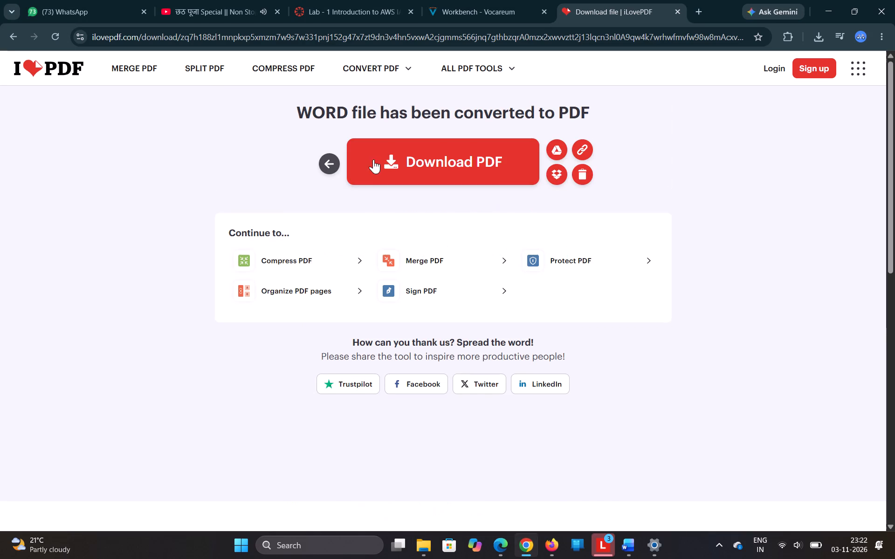
pyautogui.click(326, 158)
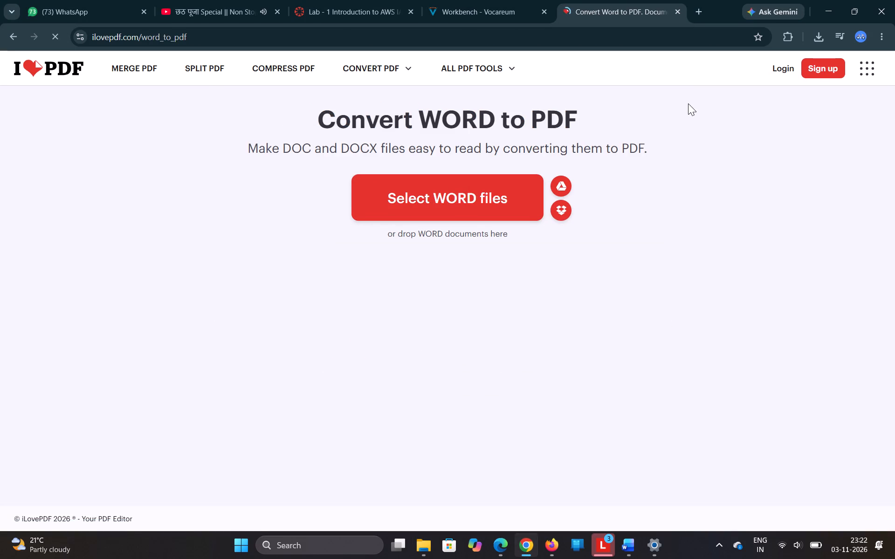
# Check the ilovepdf_converted.zip entry in the browser's recent download history, and close the history.
pyautogui.click(820, 34)
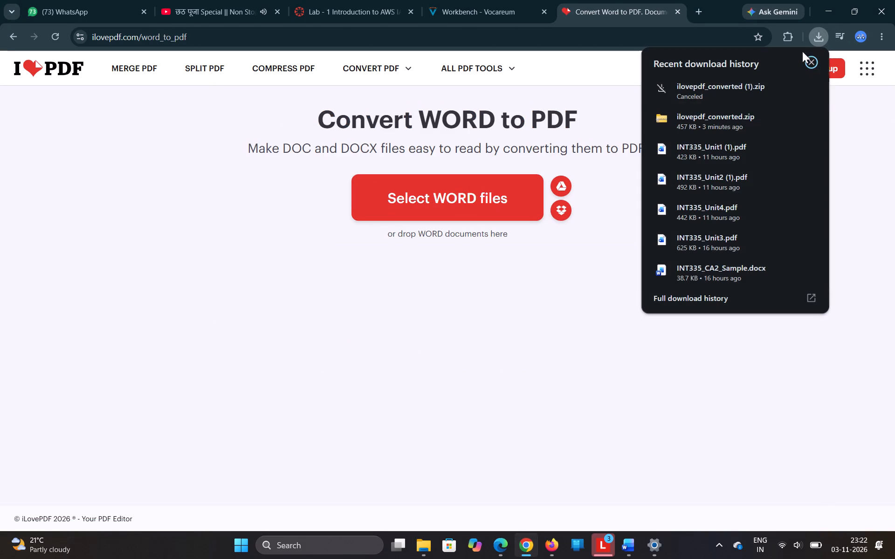
pyautogui.rightClick(746, 113)
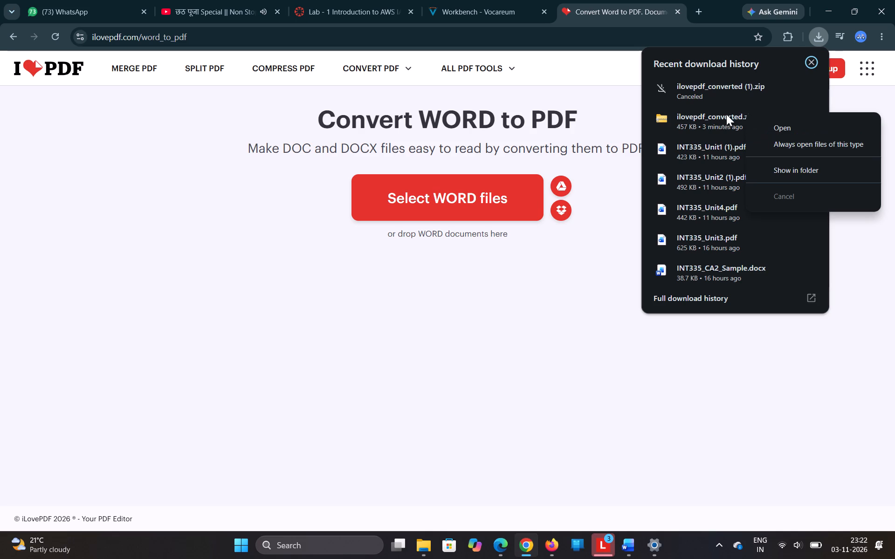
pyautogui.click(723, 128)
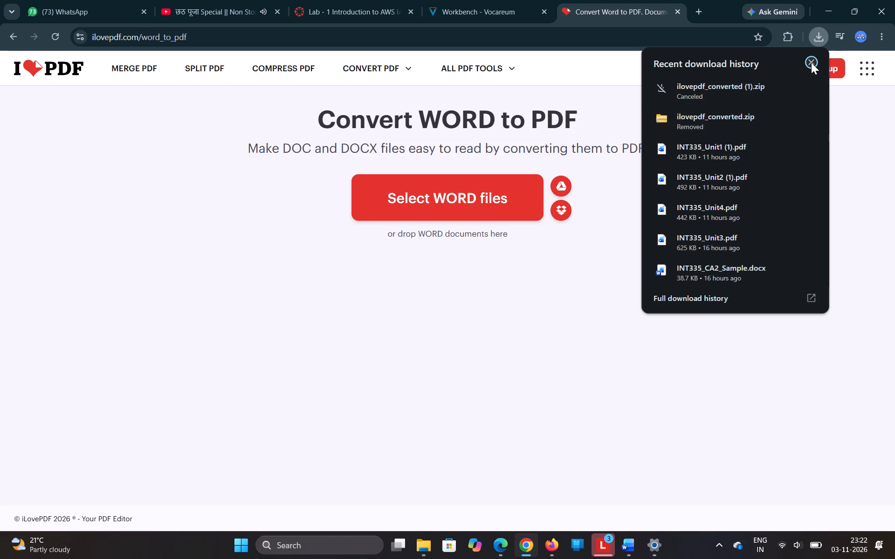
pyautogui.click(811, 62)
pyautogui.click(427, 200)
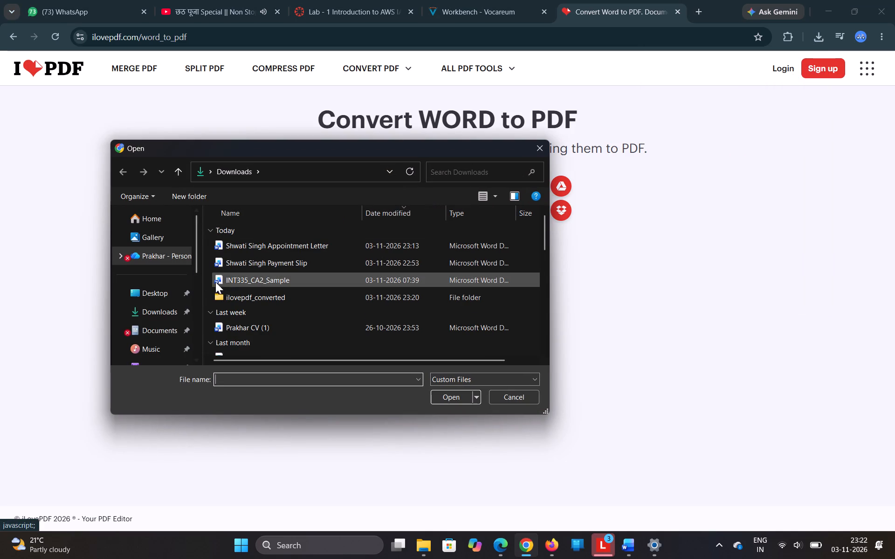
pyautogui.click(293, 264)
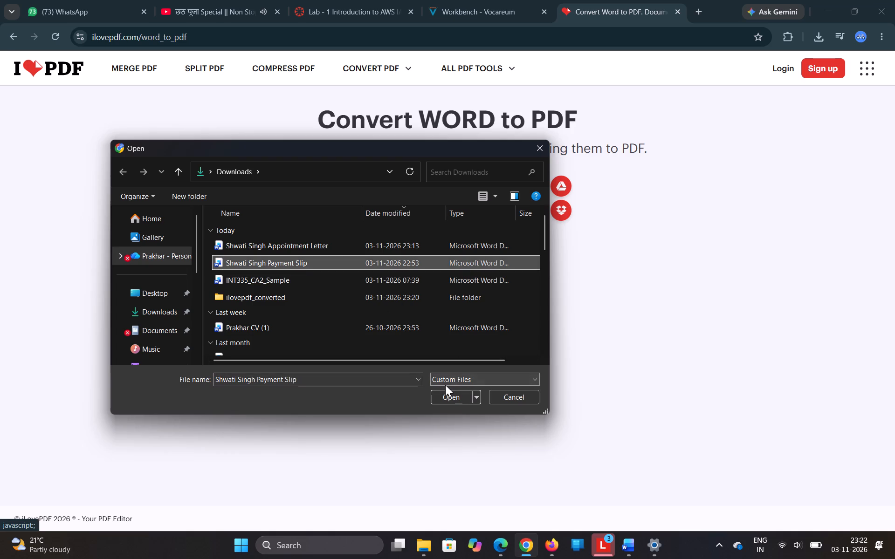
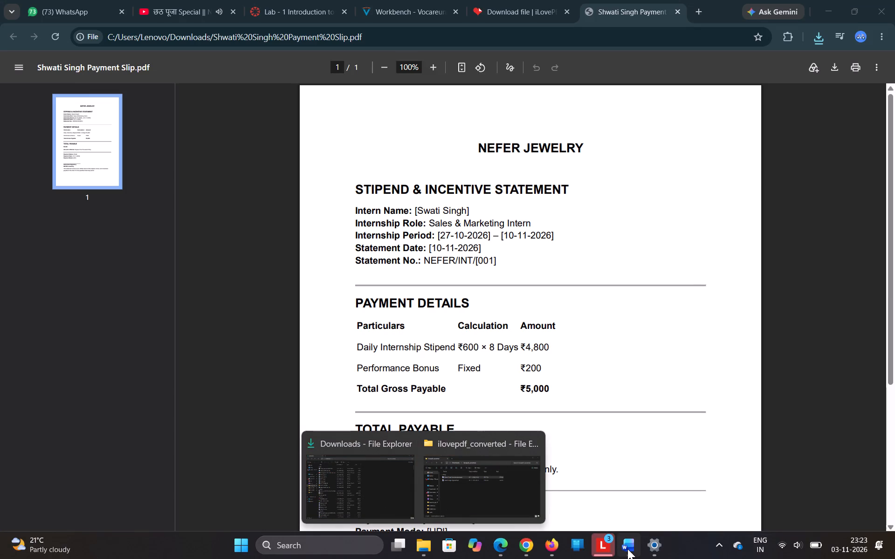
# Switch to Word and check the beginning of the open appointment letter.
pyautogui.click(629, 545)
pyautogui.scroll(3, 486, 378)
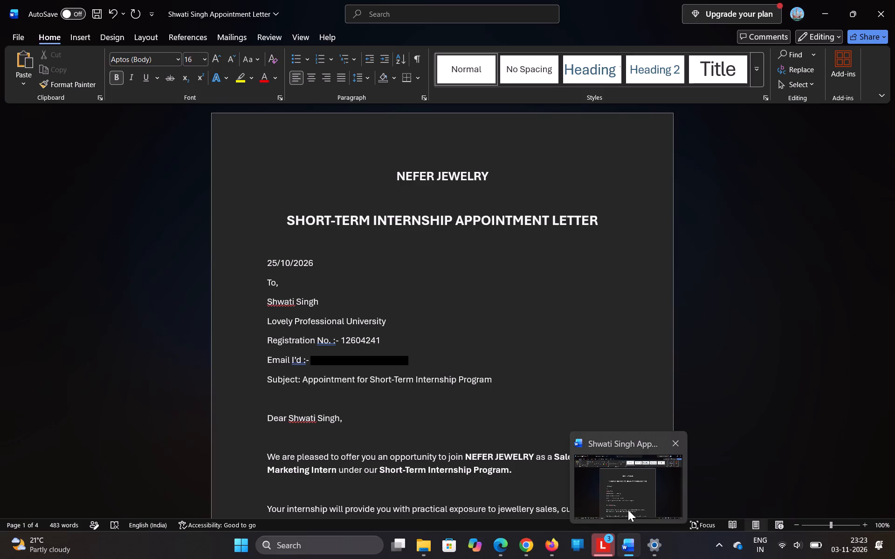
pyautogui.click(628, 510)
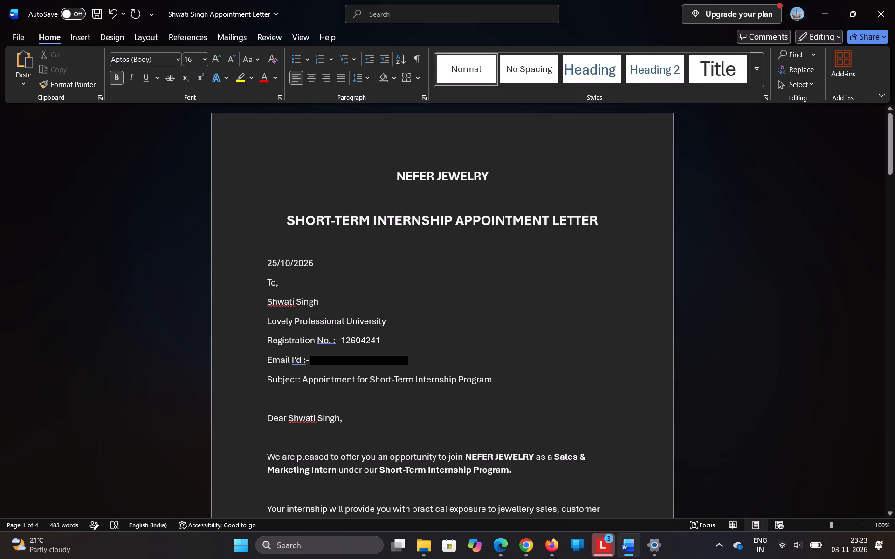
# Bring up the ilovepdf_converted folder in File Explorer and close its window.
pyautogui.click(426, 553)
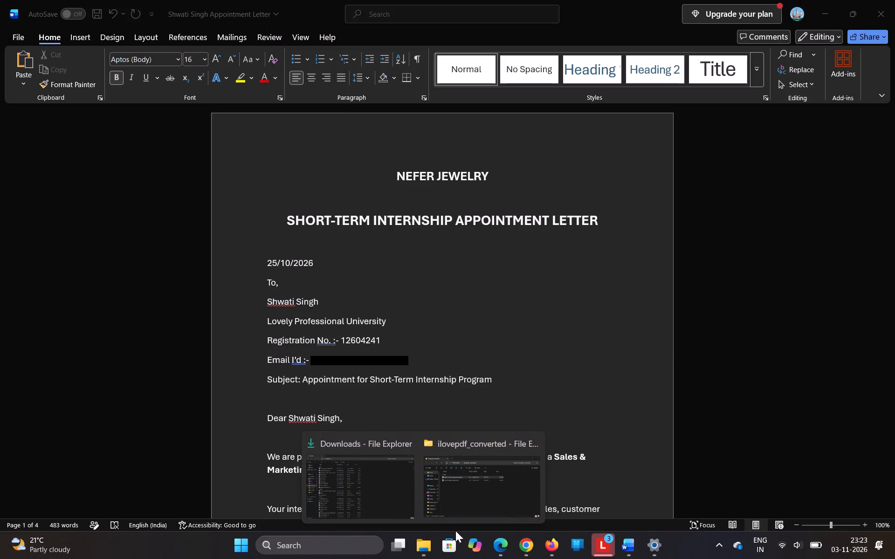
pyautogui.click(447, 491)
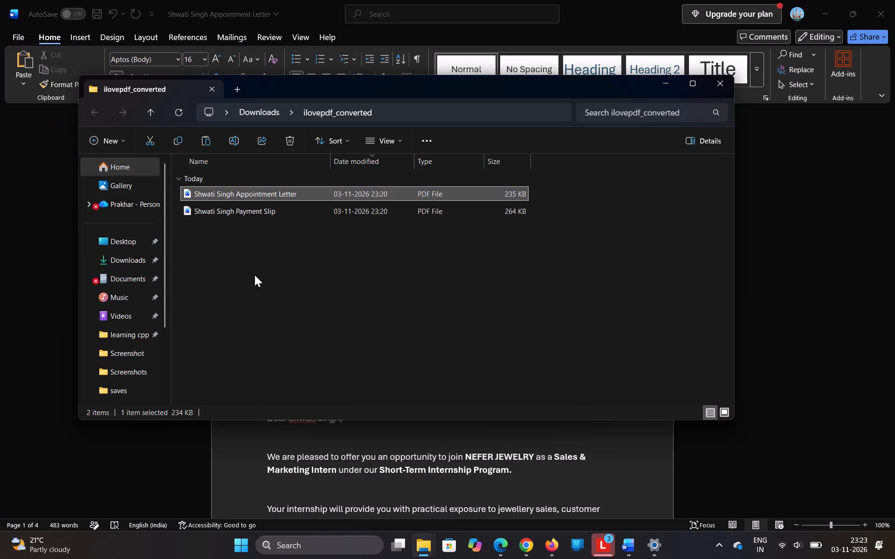
pyautogui.click(96, 114)
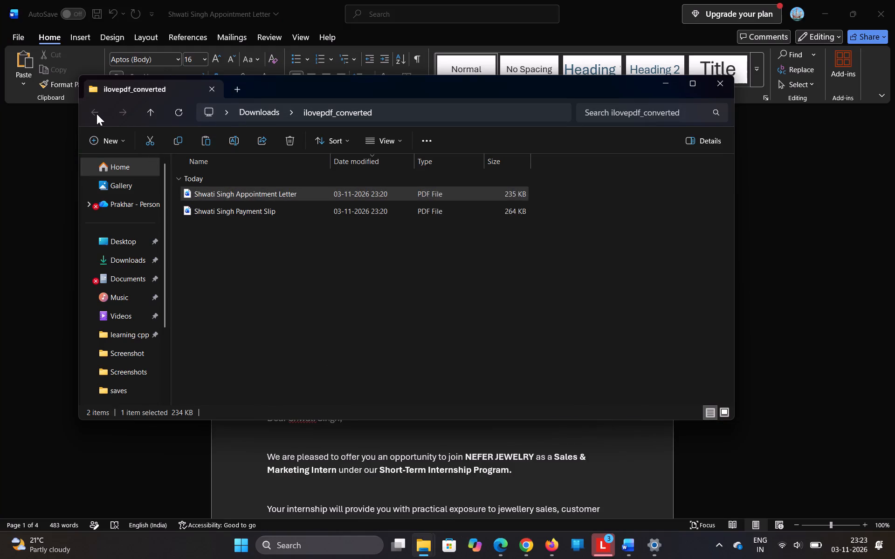
pyautogui.click(211, 90)
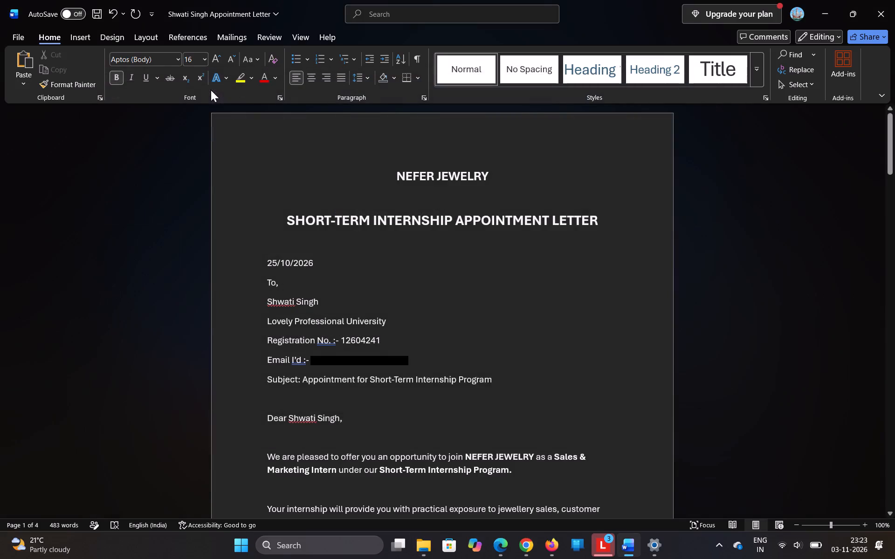
# Refresh the Downloads folder in File Explorer and delete the payment slip PDF.
pyautogui.click(424, 552)
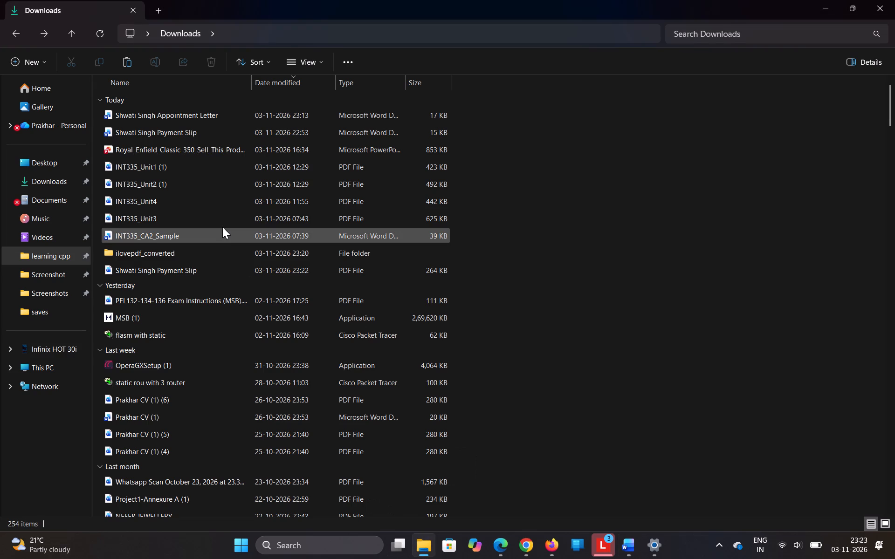
pyautogui.scroll(5, 222, 227)
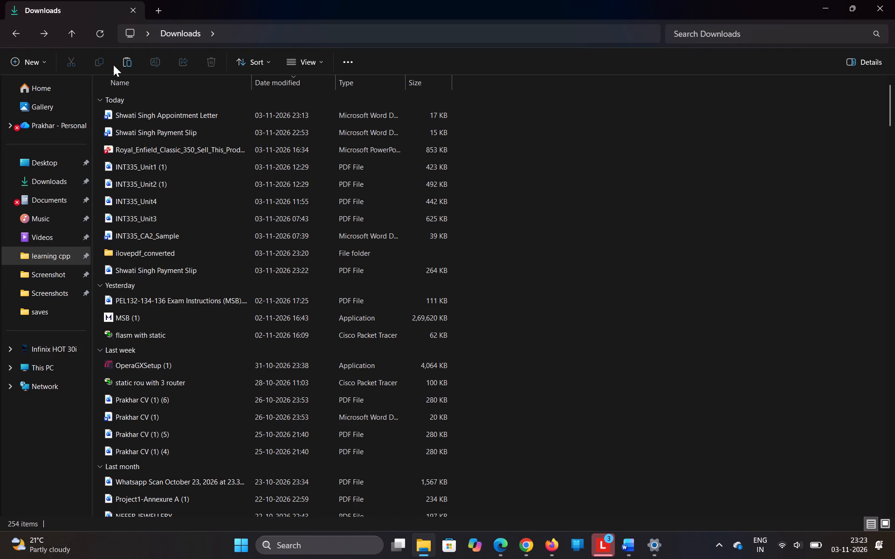
pyautogui.click(96, 34)
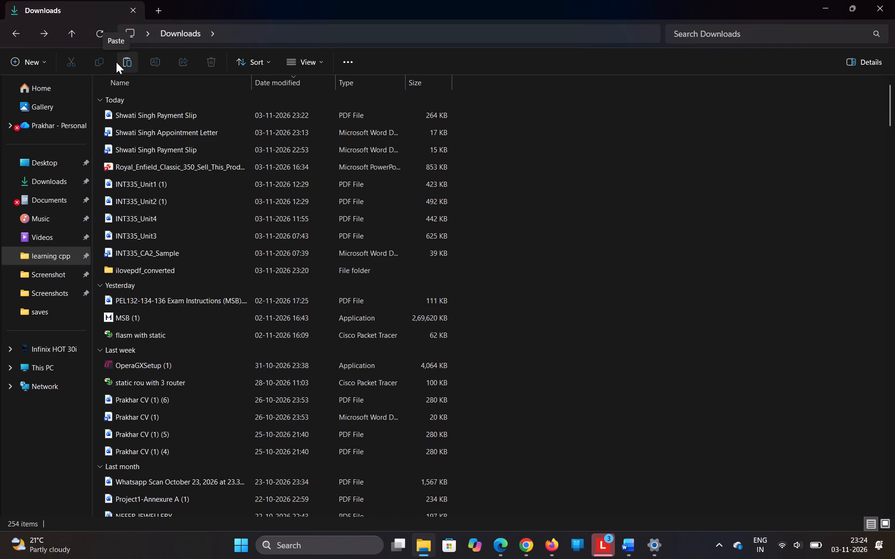
pyautogui.click(174, 119)
pyautogui.click(212, 65)
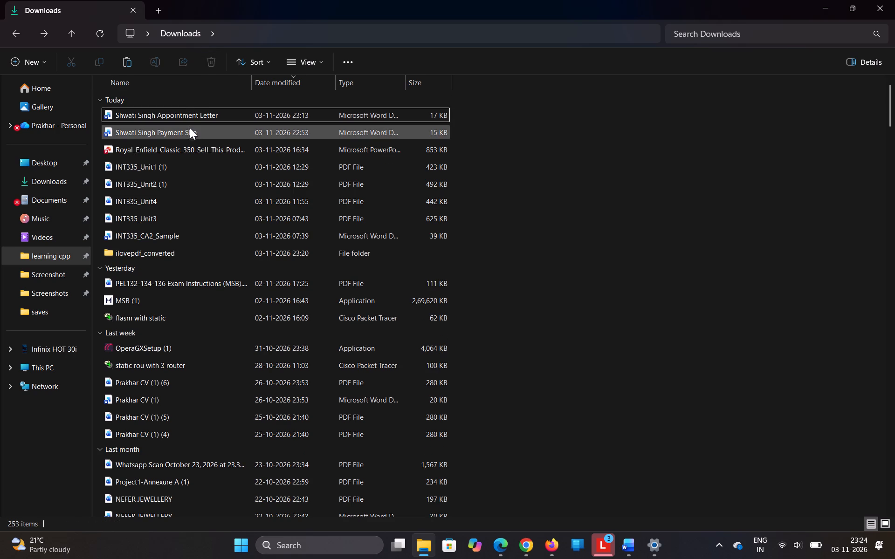
# Open the Payment Slip Word document, insert the missing "h" after the "S" in the intern's first name, save and close it.
pyautogui.doubleClick(190, 133)
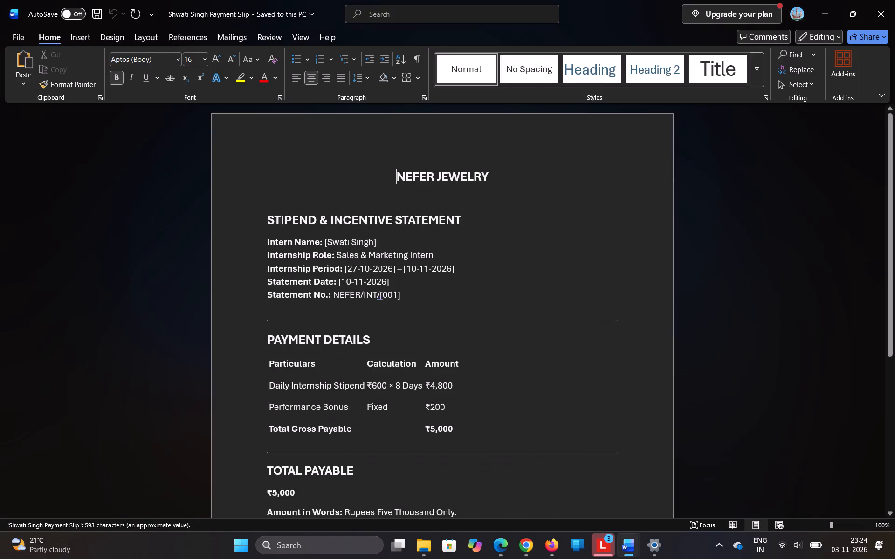
pyautogui.click(331, 242)
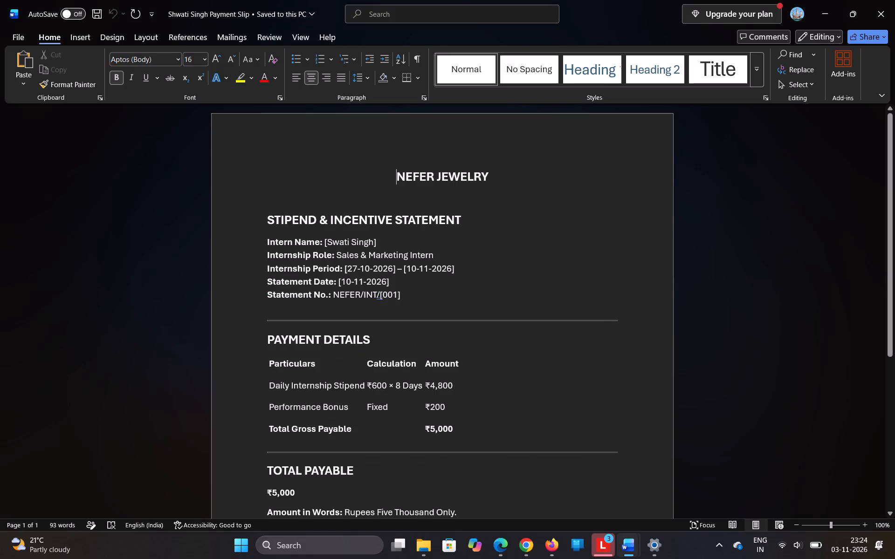
pyautogui.press('h')
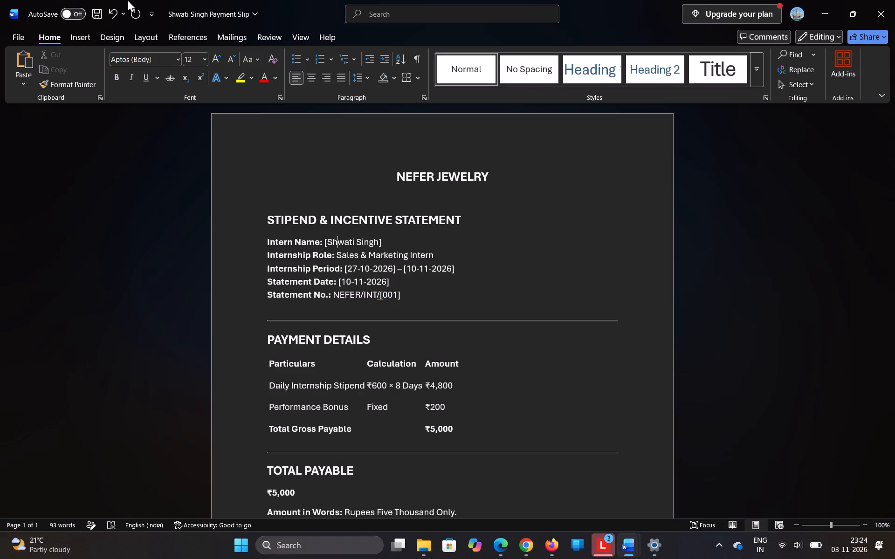
pyautogui.click(96, 15)
pyautogui.click(889, 1)
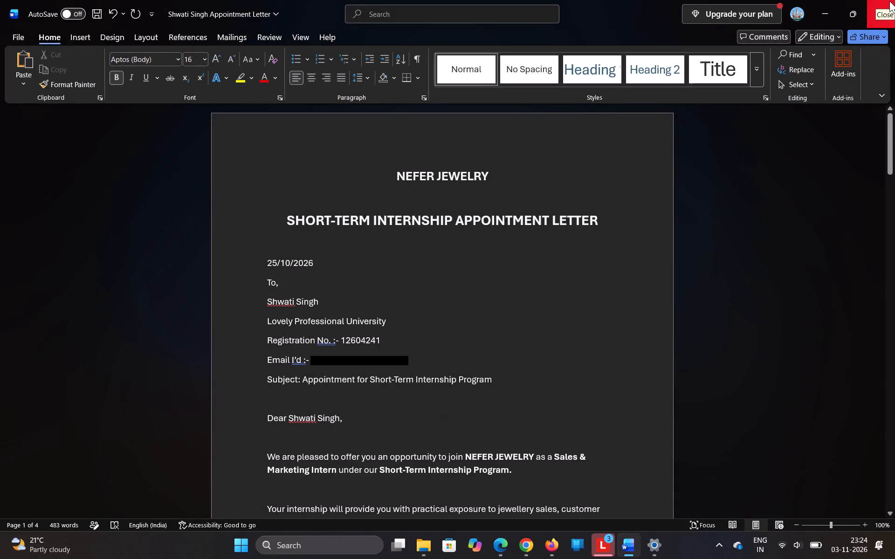
# Save the changes to the appointment letter in Word and close the document.
pyautogui.click(889, 1)
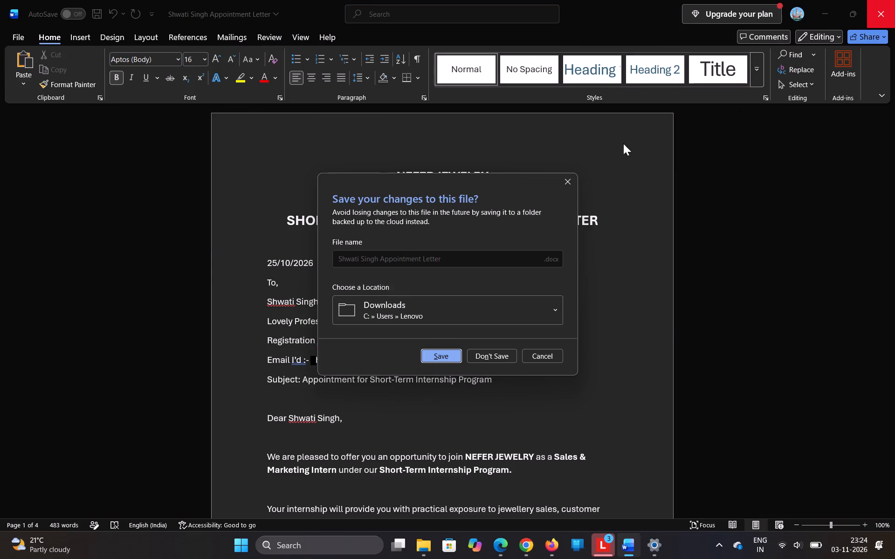
pyautogui.click(568, 179)
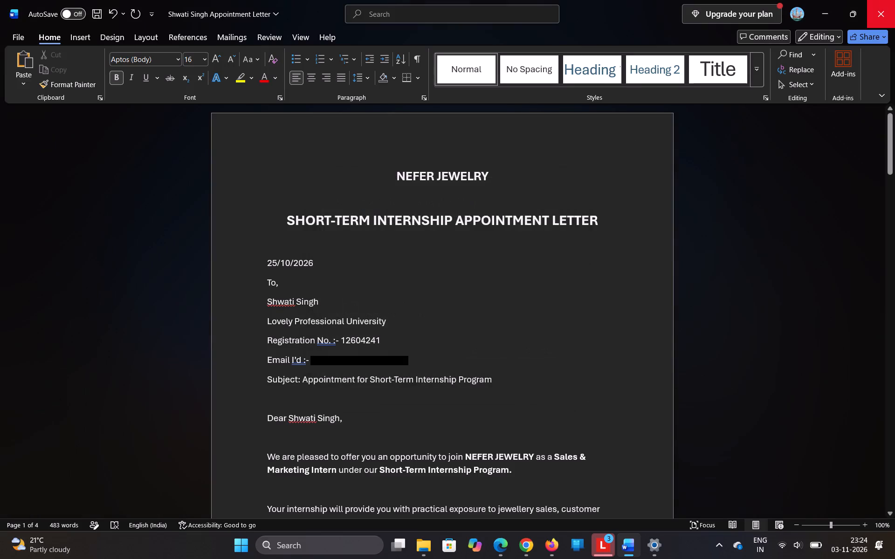
pyautogui.click(97, 13)
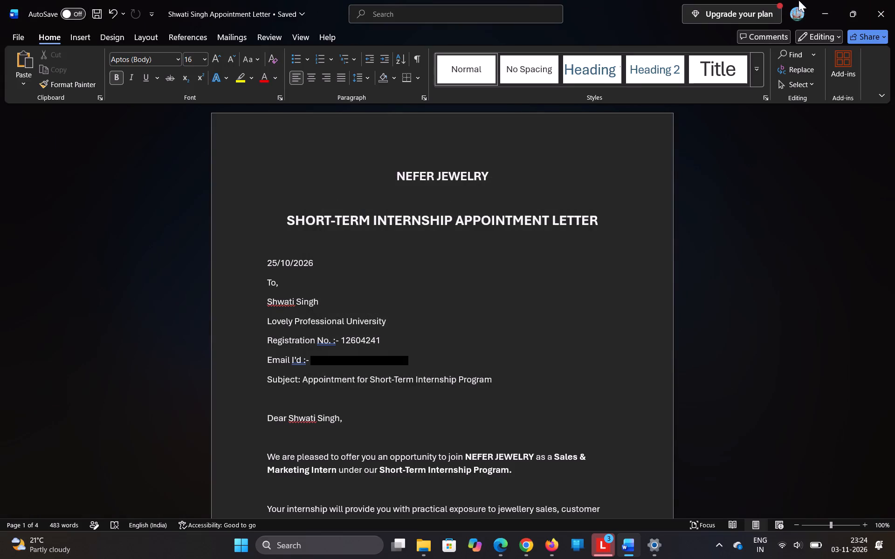
pyautogui.click(894, 1)
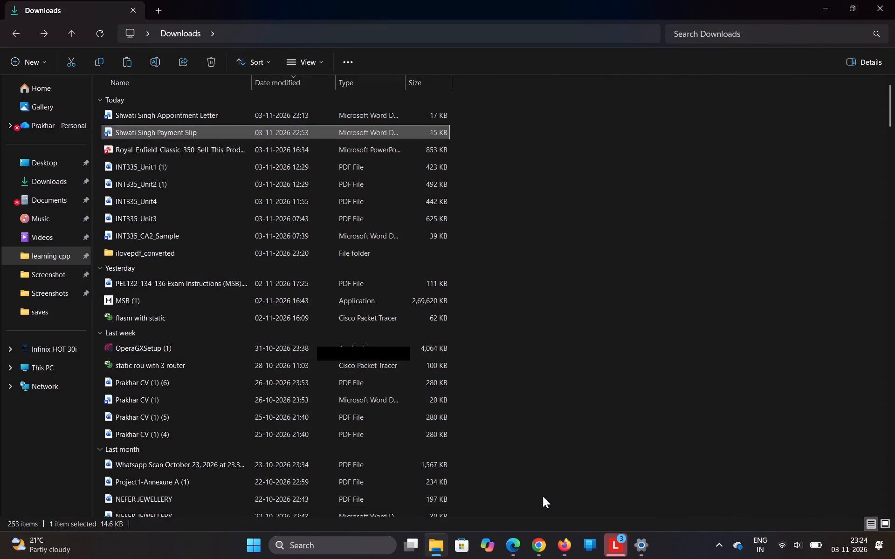
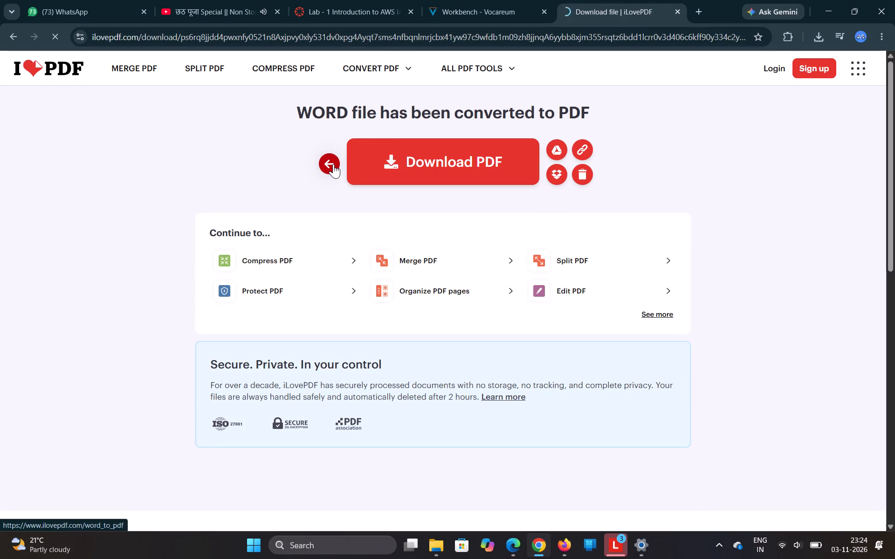
# Return from the finished conversion to iLovePDF's Word to PDF page for a new file selection.
pyautogui.click(333, 164)
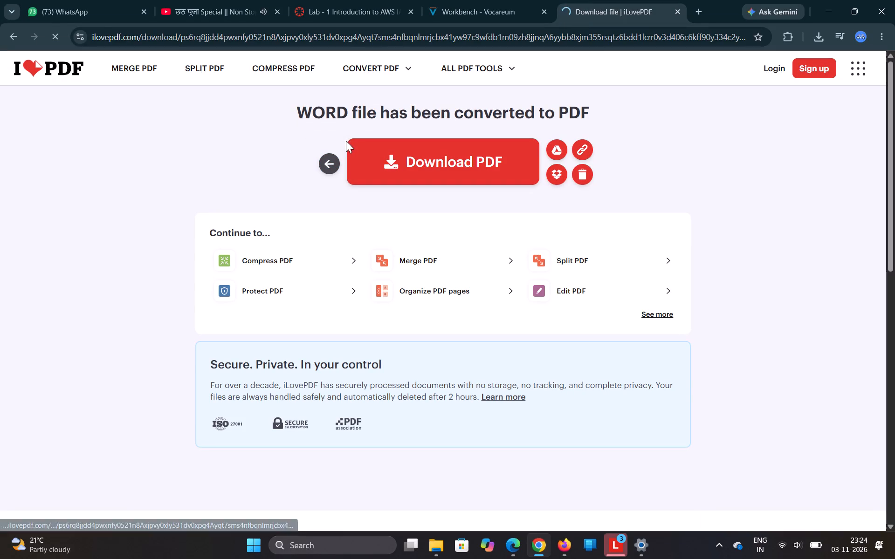
pyautogui.click(17, 41)
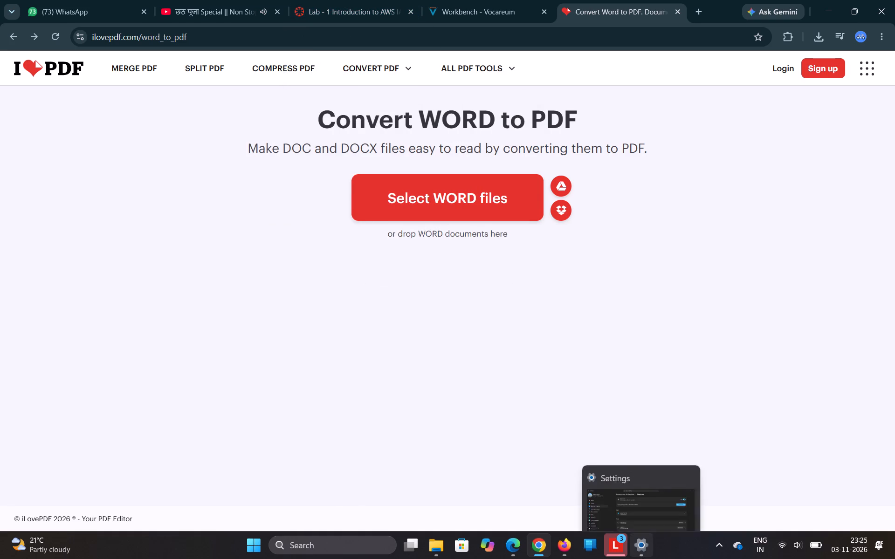
# Check the Downloads folder in File Explorer and switch back to Chrome.
pyautogui.click(440, 549)
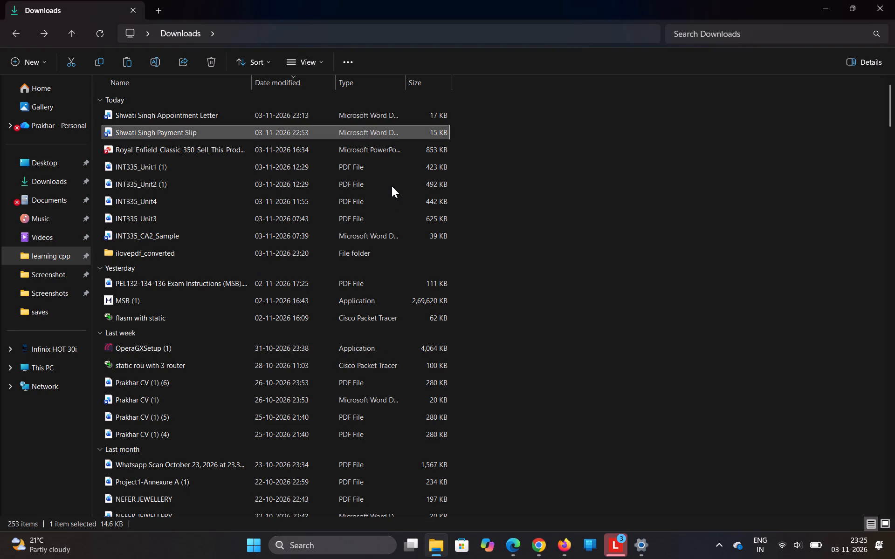
pyautogui.click(542, 543)
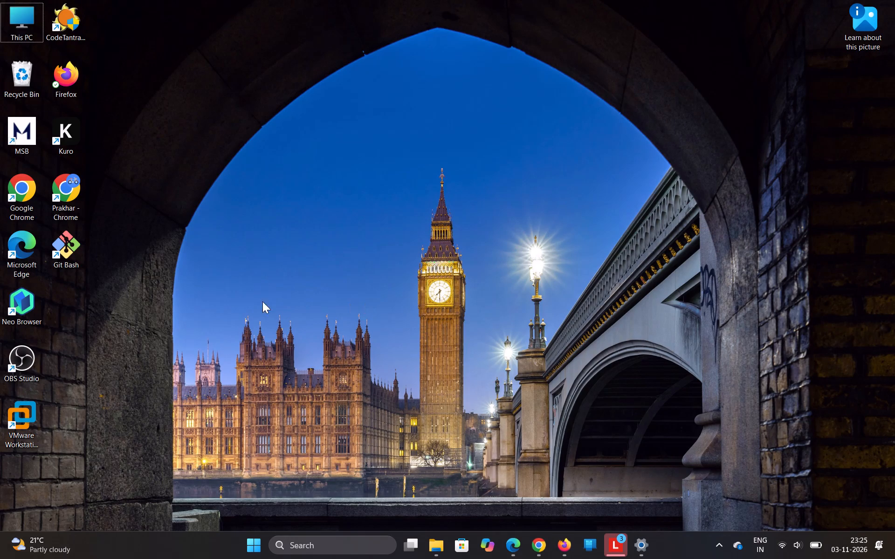
# Launch the Kuro application from its desktop shortcut.
pyautogui.click(59, 124)
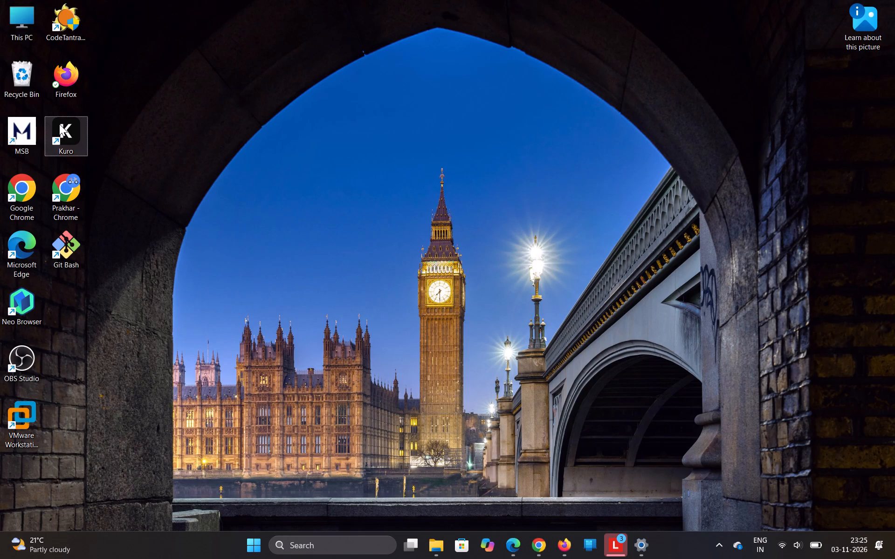
pyautogui.doubleClick(59, 124)
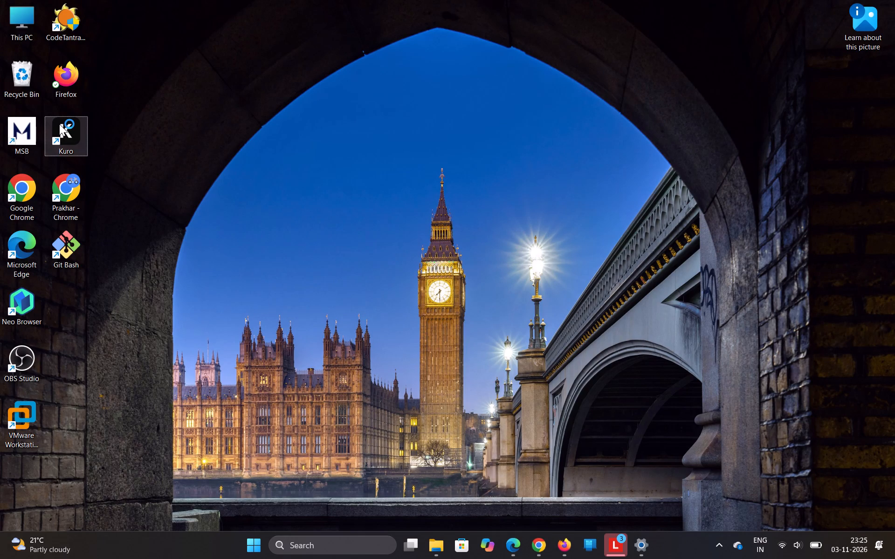
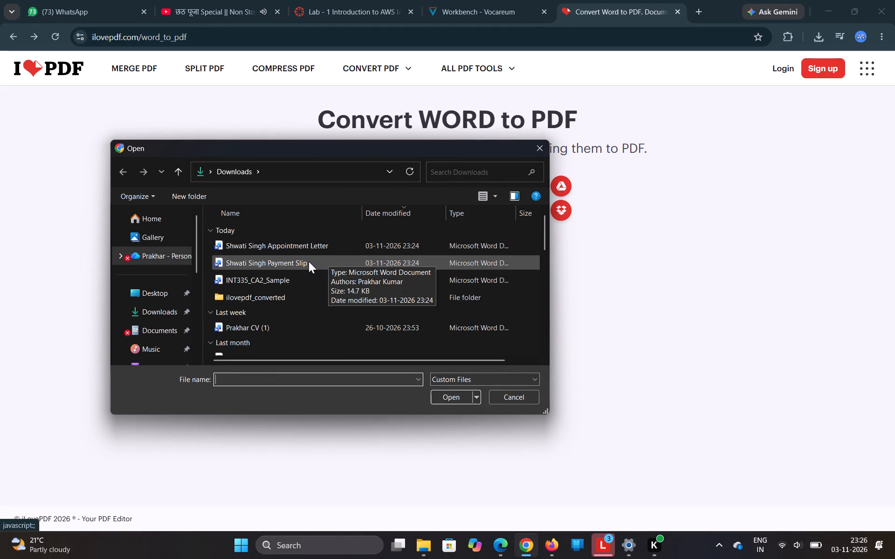
# Convert the intern's Appointment Letter Word document from Downloads to PDF and download the result.
pyautogui.click(294, 247)
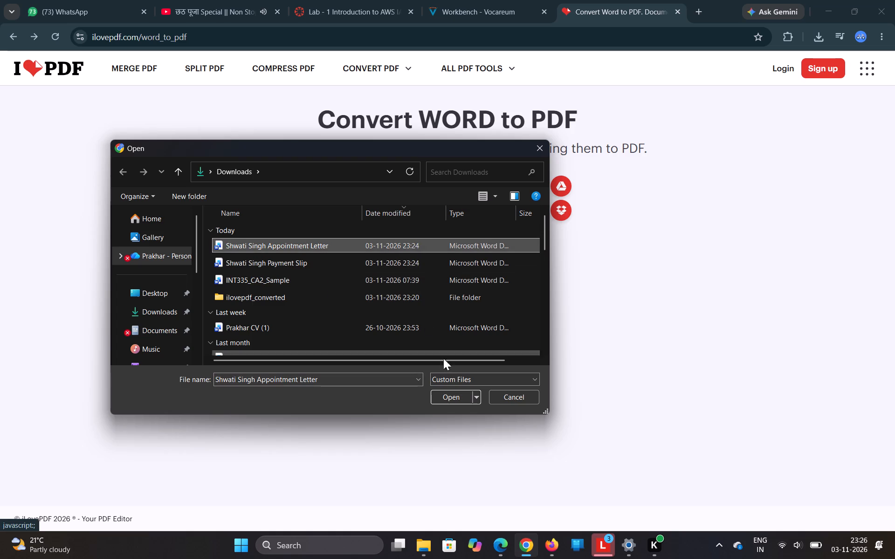
pyautogui.click(444, 396)
pyautogui.click(789, 503)
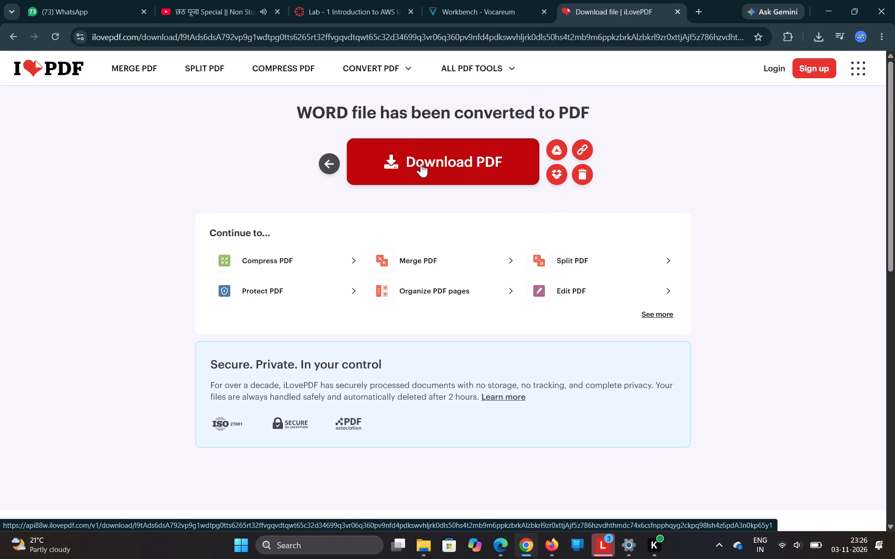
pyautogui.click(421, 163)
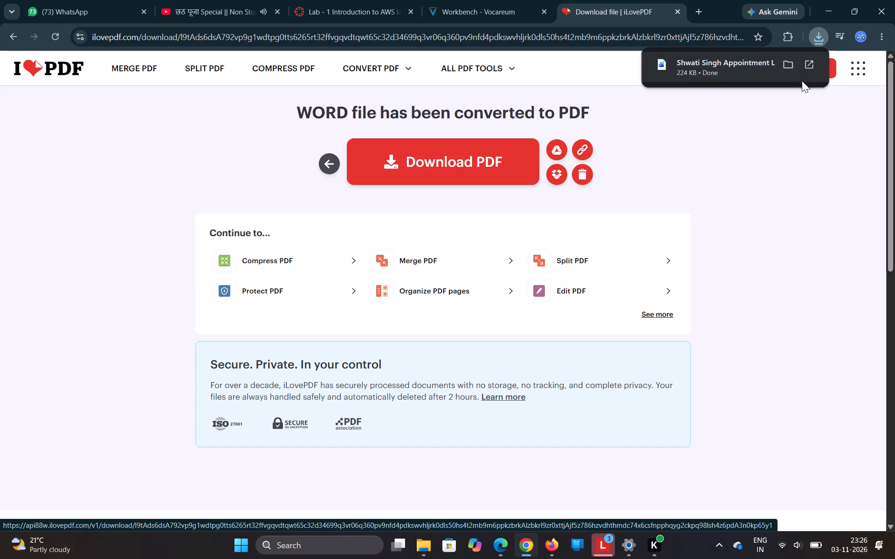
# Open the downloaded Appointment Letter PDF and review its pages, from the acceptance section back to the first page.
pyautogui.click(699, 65)
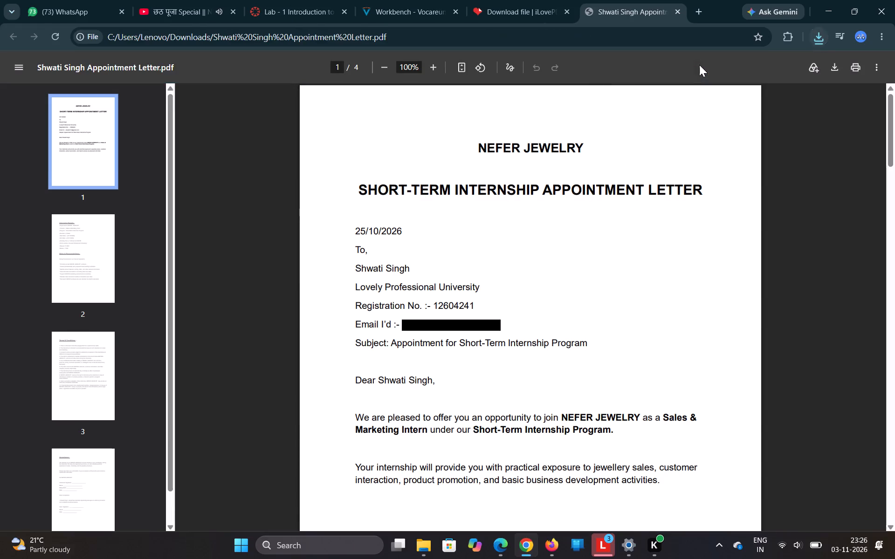
pyautogui.click(65, 499)
pyautogui.scroll(-5, 367, 402)
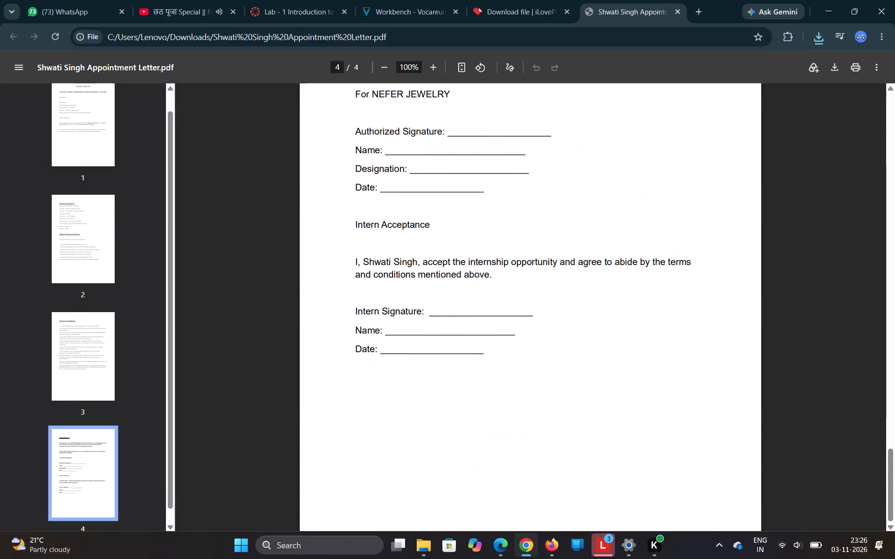
pyautogui.scroll(-1, 367, 402)
pyautogui.scroll(4, 367, 402)
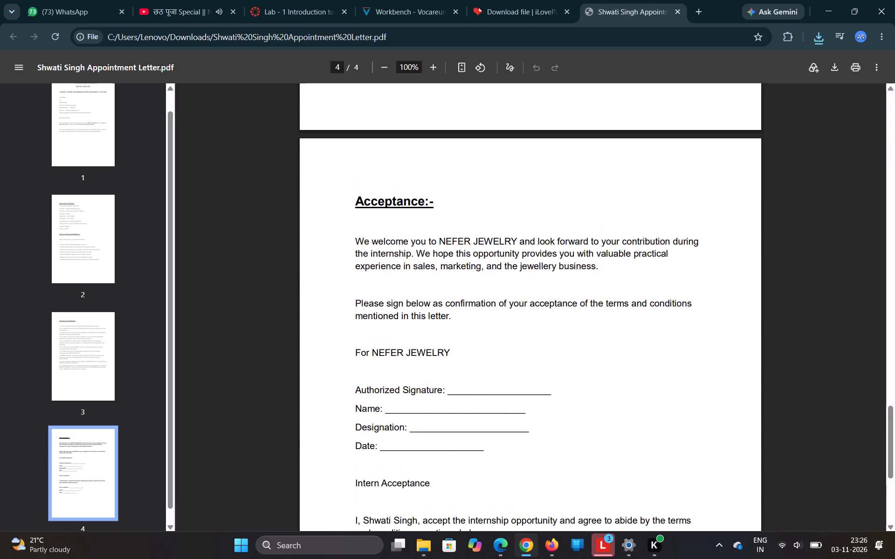
pyautogui.scroll(1, 370, 409)
pyautogui.scroll(5, 451, 245)
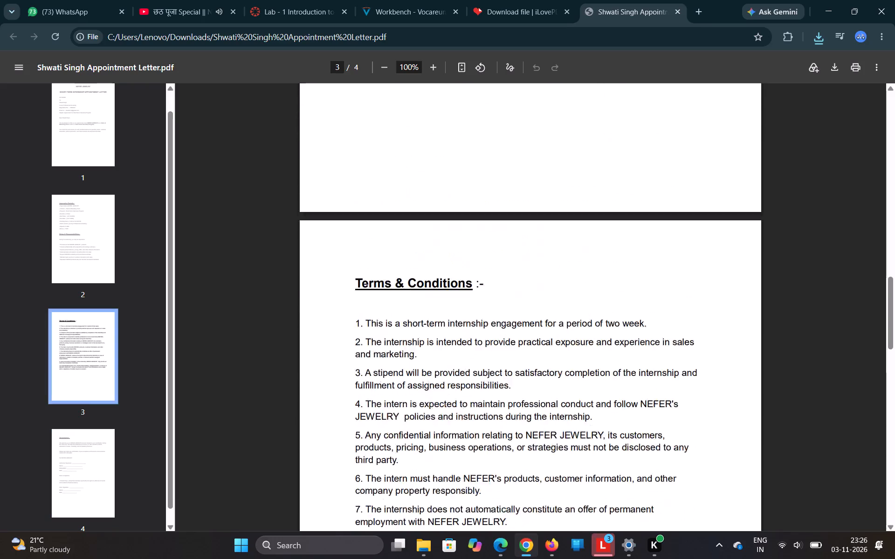
pyautogui.scroll(9, 451, 245)
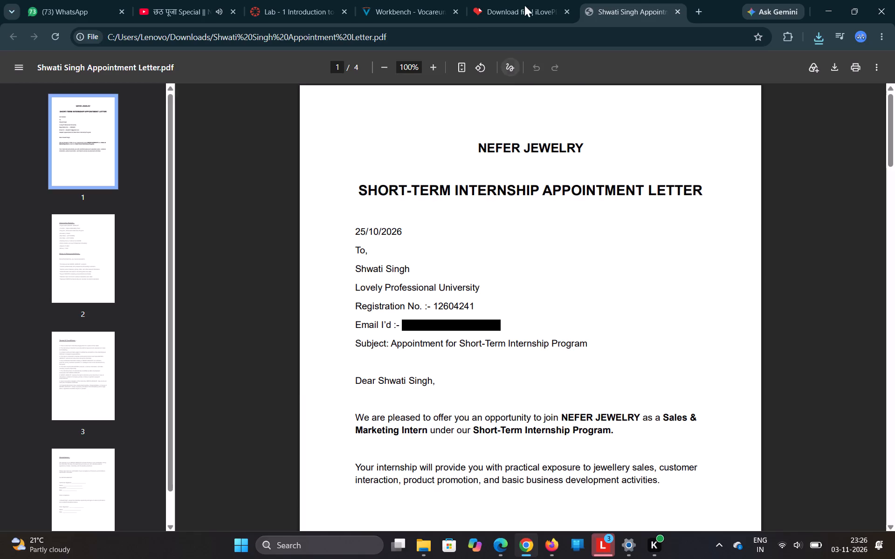
# Return to iLovePDF's Word to PDF page, convert the intern's Payment Slip Word document and download the PDF.
pyautogui.click(481, 8)
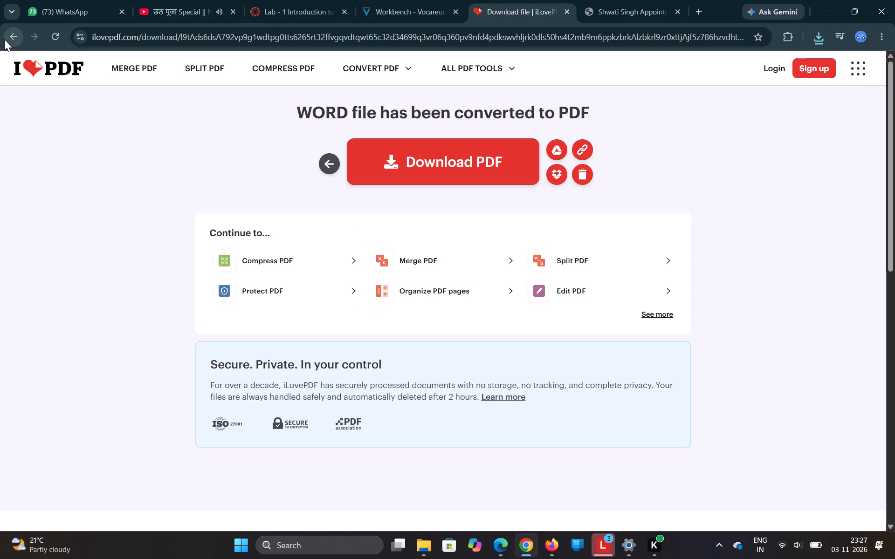
pyautogui.click(4, 39)
pyautogui.click(446, 202)
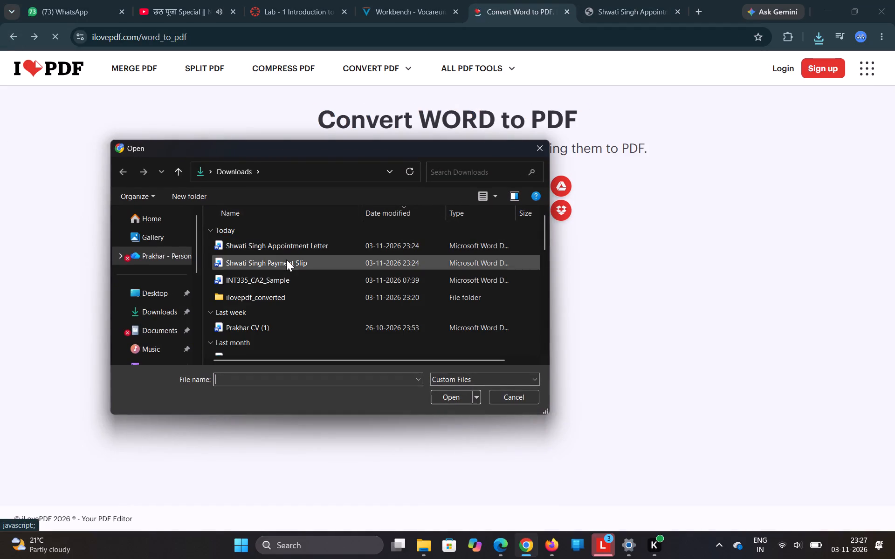
pyautogui.click(286, 259)
pyautogui.click(454, 397)
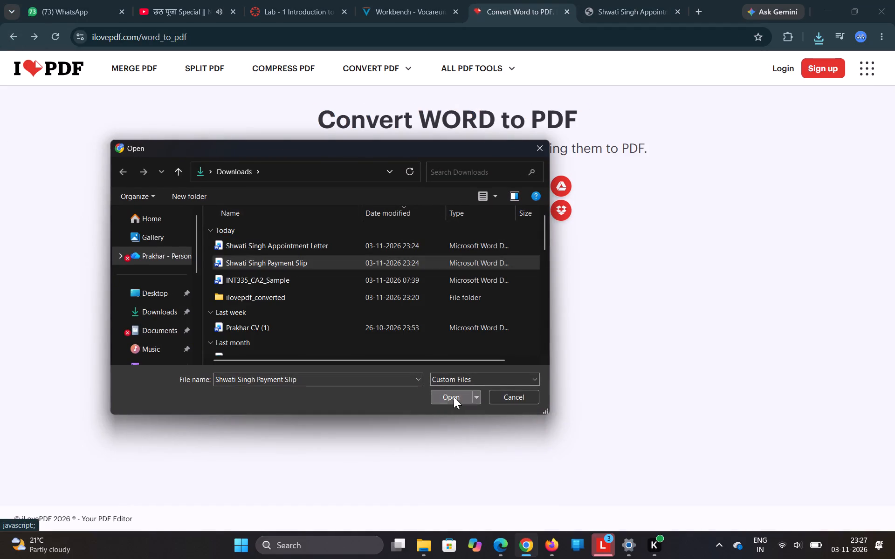
pyautogui.click(778, 488)
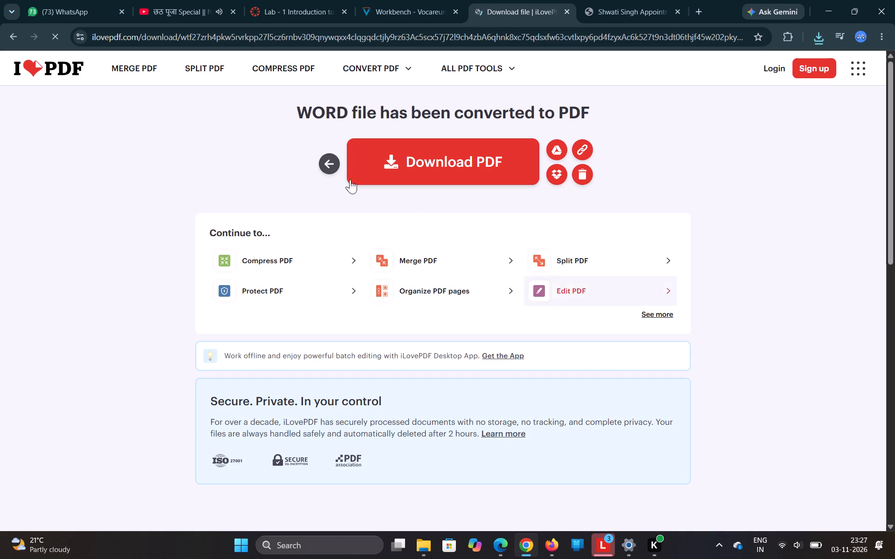
pyautogui.click(407, 177)
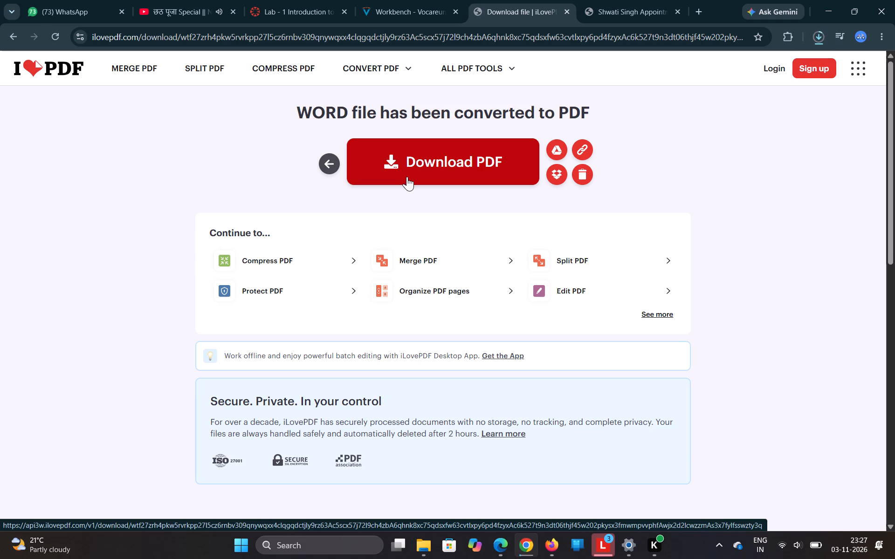
# Check the browser's recent download history for the converted PDFs.
pyautogui.click(817, 36)
pyautogui.click(817, 36)
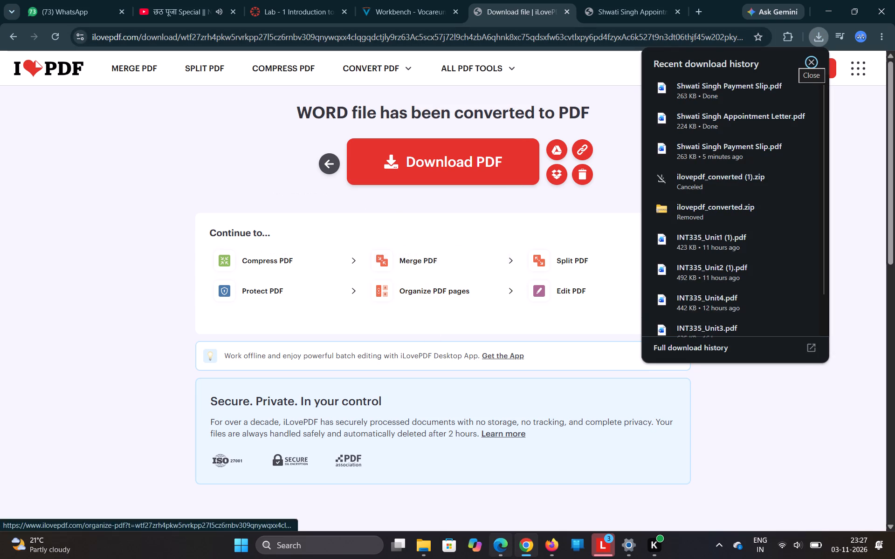
# Switch to File Explorer and open the other intern's Word Appointment Letter modified 22-08-2026 from the Downloads folder.
pyautogui.click(430, 546)
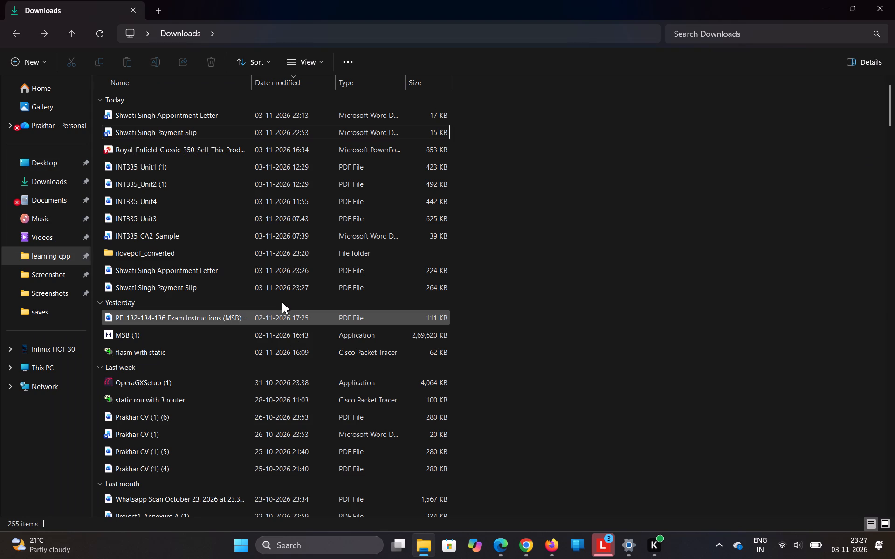
pyautogui.scroll(-2, 282, 302)
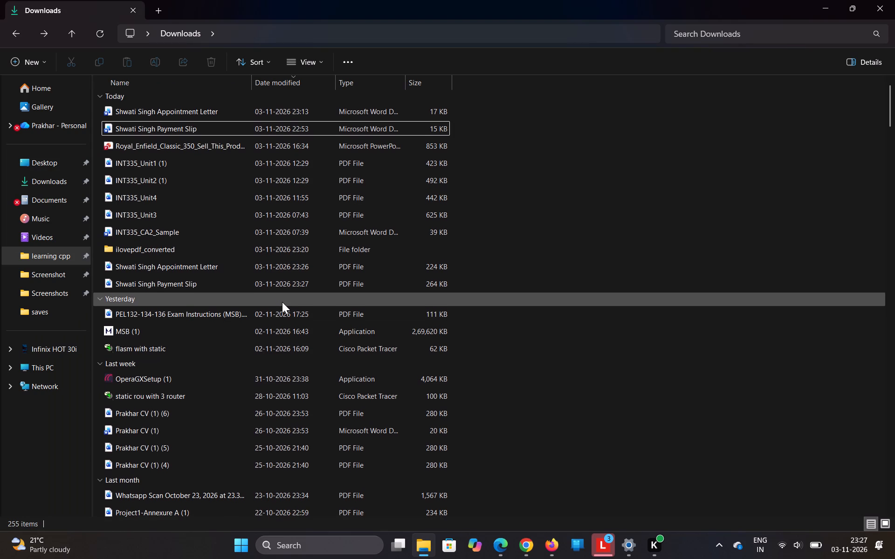
pyautogui.scroll(-1, 282, 302)
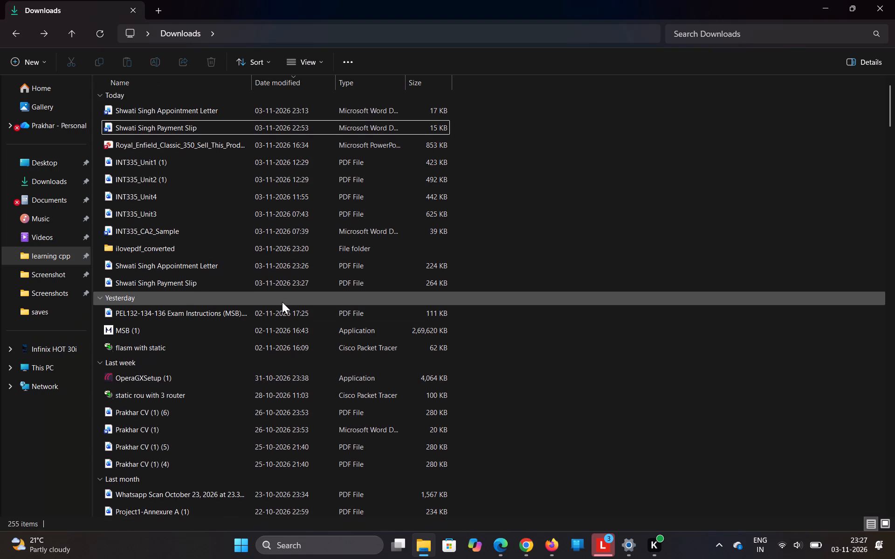
pyautogui.scroll(-1, 282, 302)
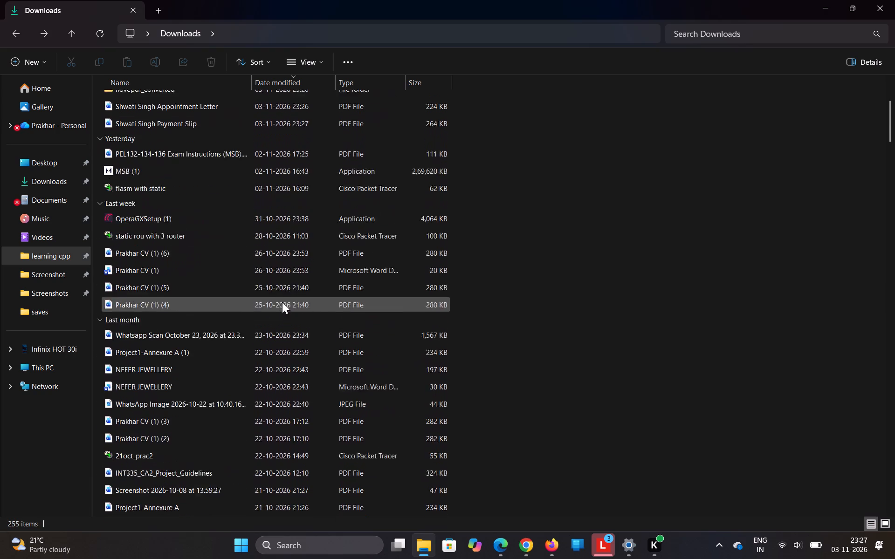
pyautogui.scroll(-1, 282, 302)
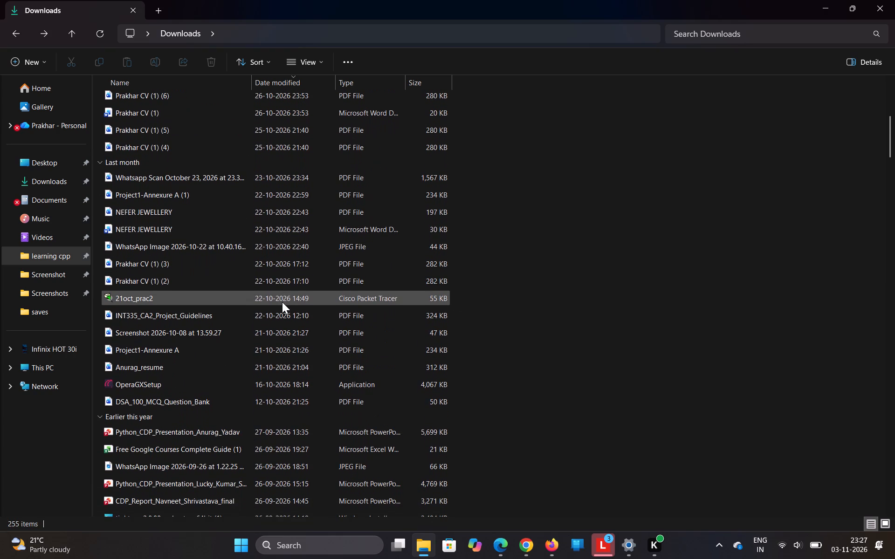
pyautogui.scroll(-6, 282, 302)
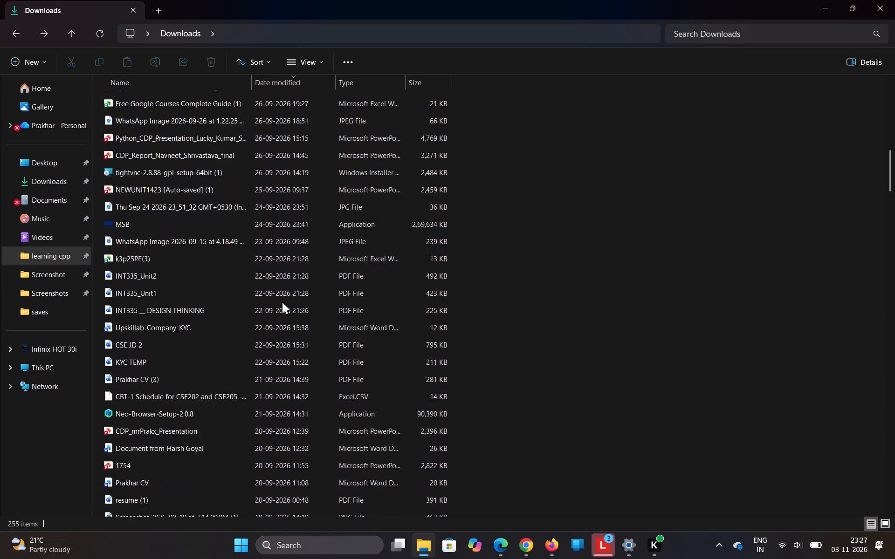
pyautogui.scroll(-4, 282, 302)
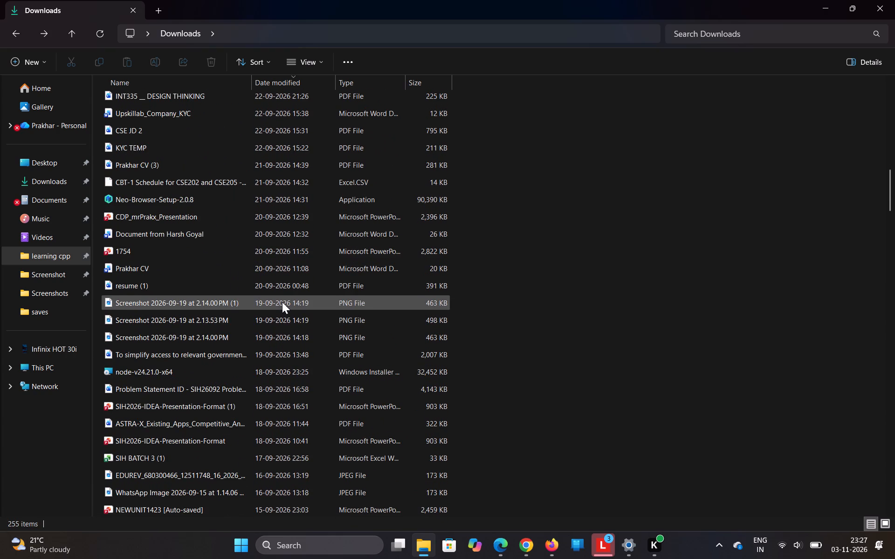
pyautogui.scroll(-3, 282, 302)
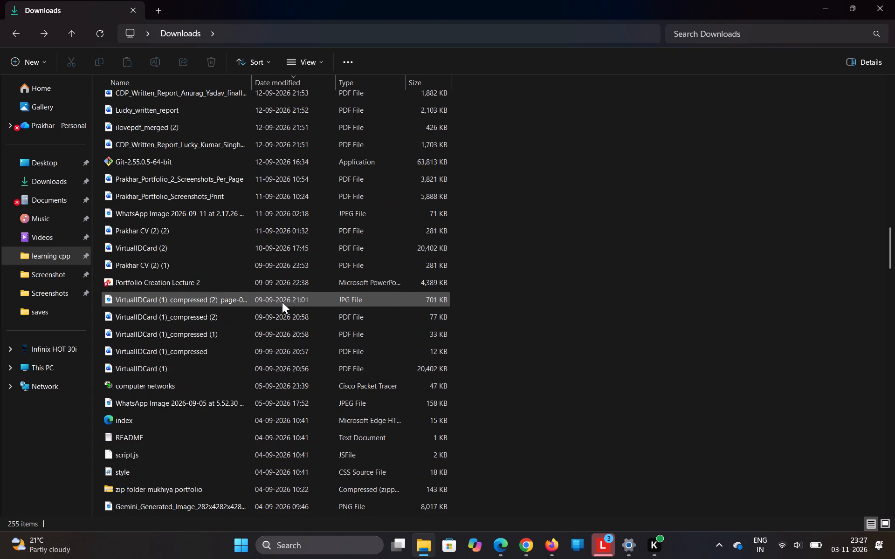
pyautogui.scroll(-2, 282, 302)
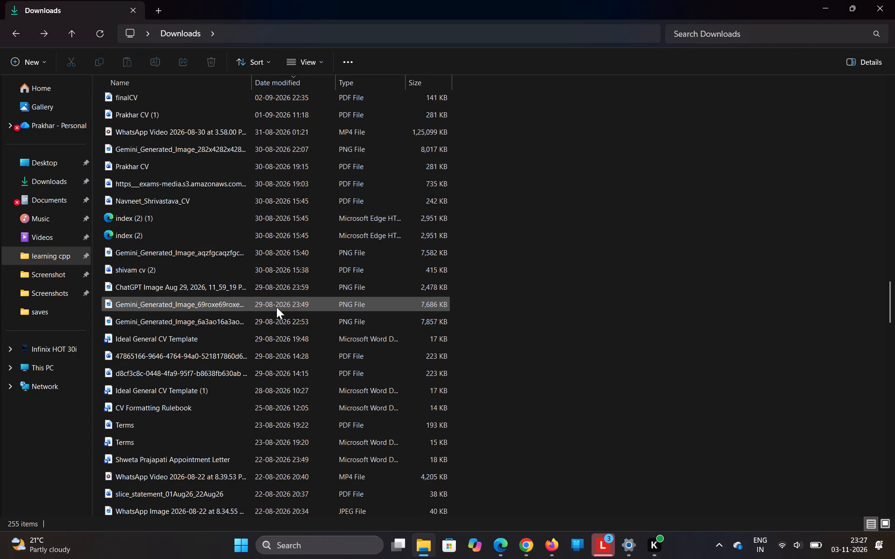
pyautogui.scroll(-2, 268, 411)
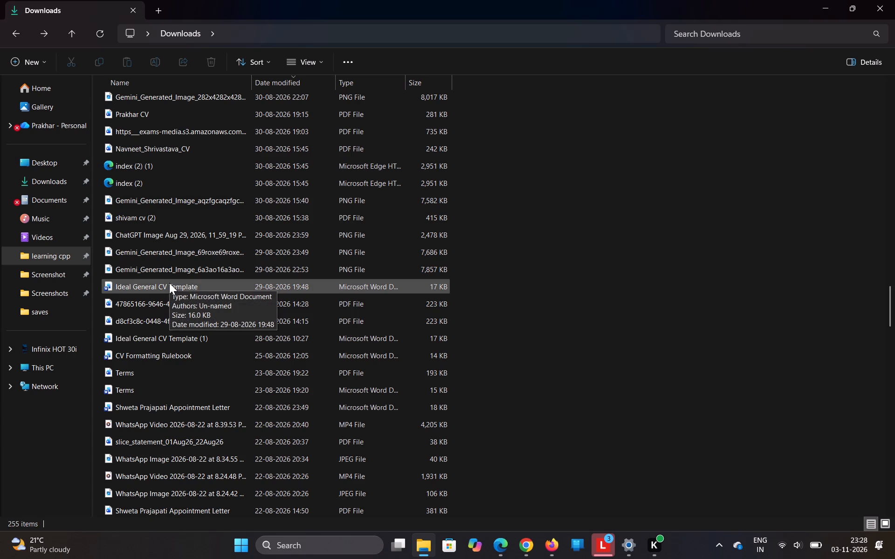
pyautogui.scroll(-1, 169, 283)
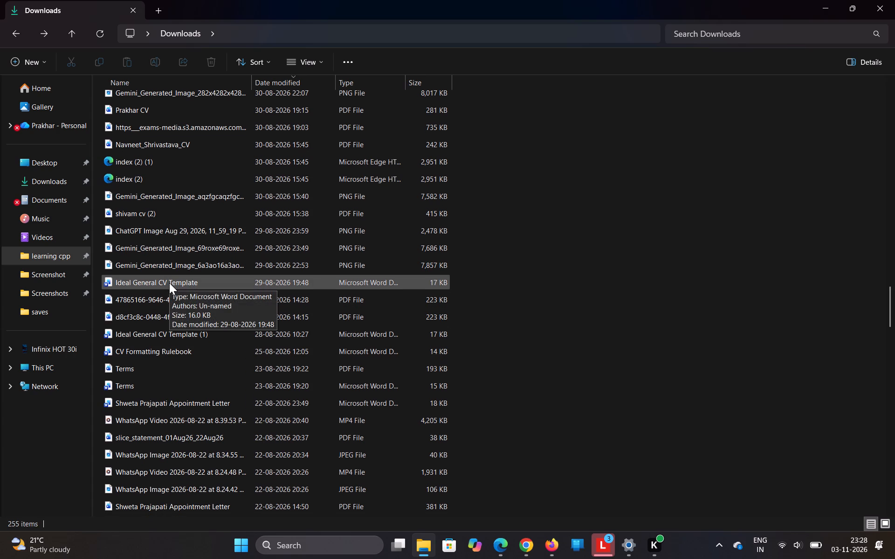
pyautogui.scroll(-1, 169, 283)
pyautogui.click(166, 399)
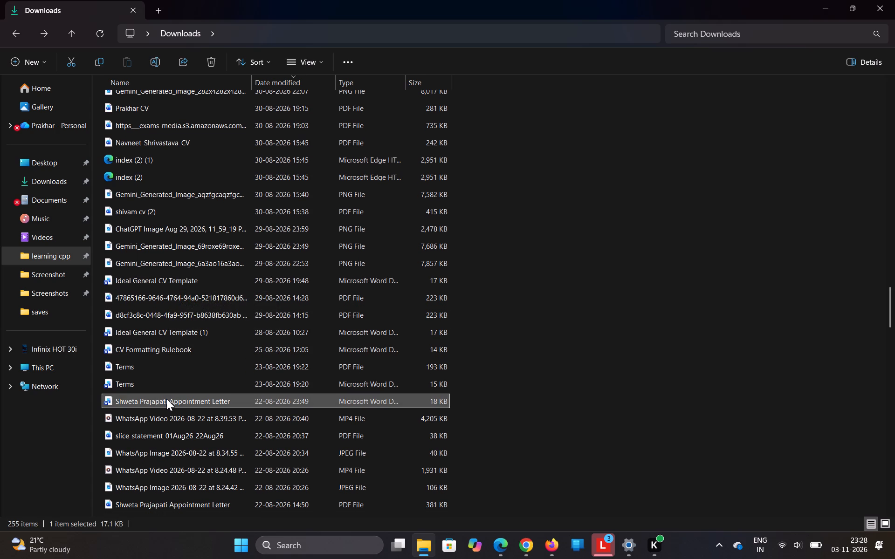
pyautogui.doubleClick(166, 399)
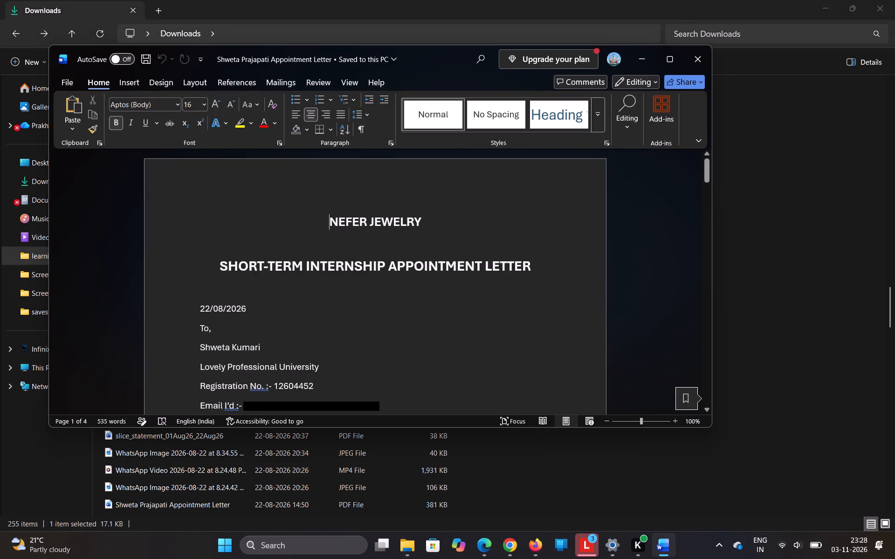
# Maximize the Word window and set the date at the top of the appointment letter to 25/10/2026.
pyautogui.scroll(-1, 255, 328)
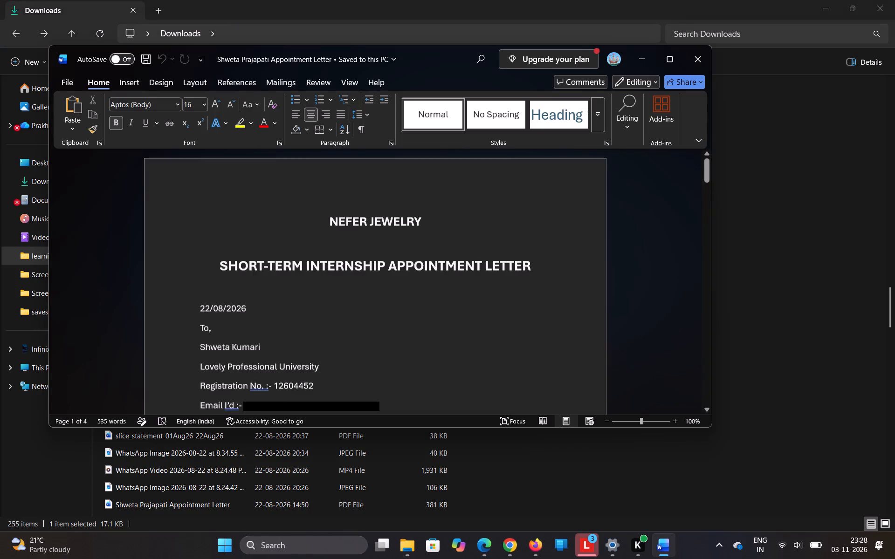
pyautogui.scroll(-2, 255, 328)
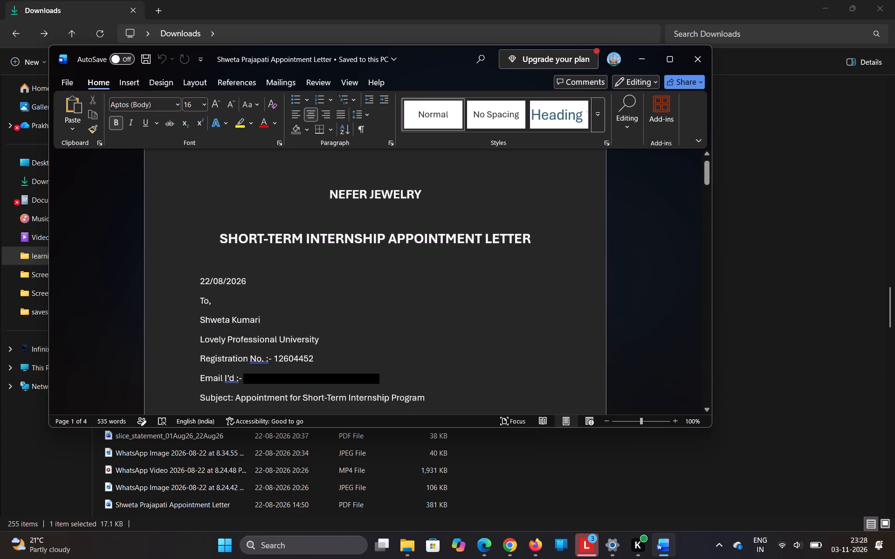
pyautogui.scroll(-1, 255, 328)
pyautogui.click(668, 64)
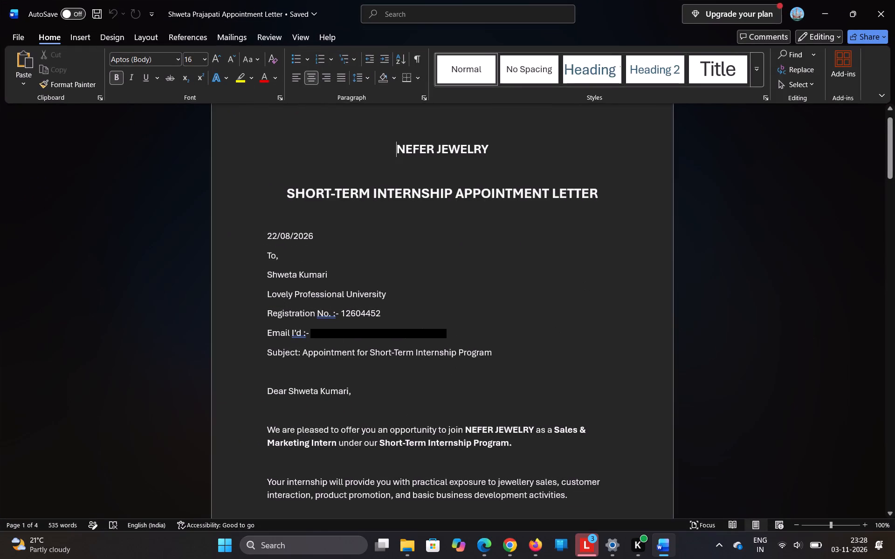
pyautogui.click(276, 233)
pyautogui.press('BackSpace')
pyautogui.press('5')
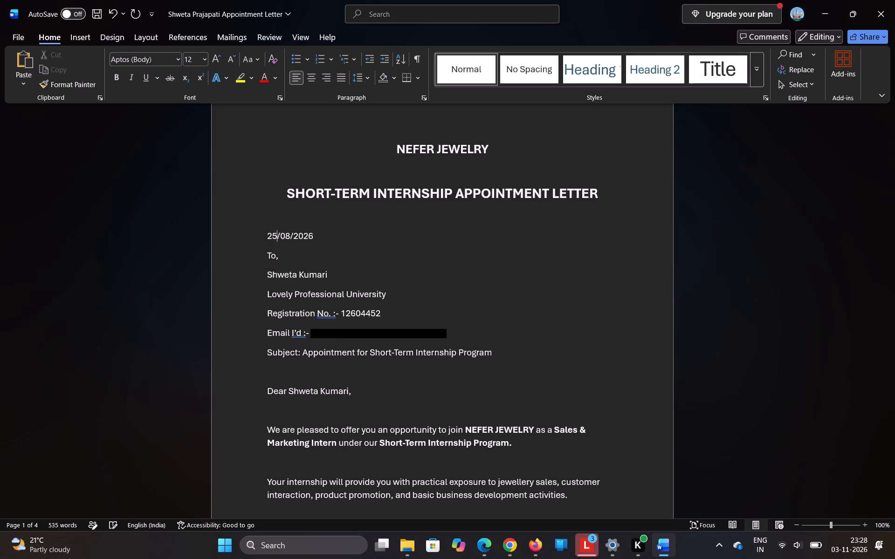
pyautogui.click(291, 233)
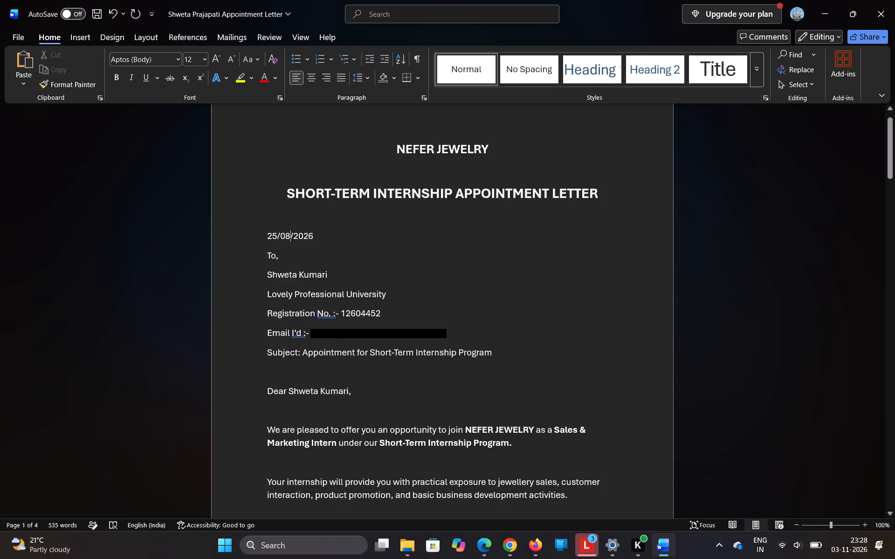
pyautogui.press('BackSpace')
pyautogui.press('BackSpace')
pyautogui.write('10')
pyautogui.scroll(-1, 366, 337)
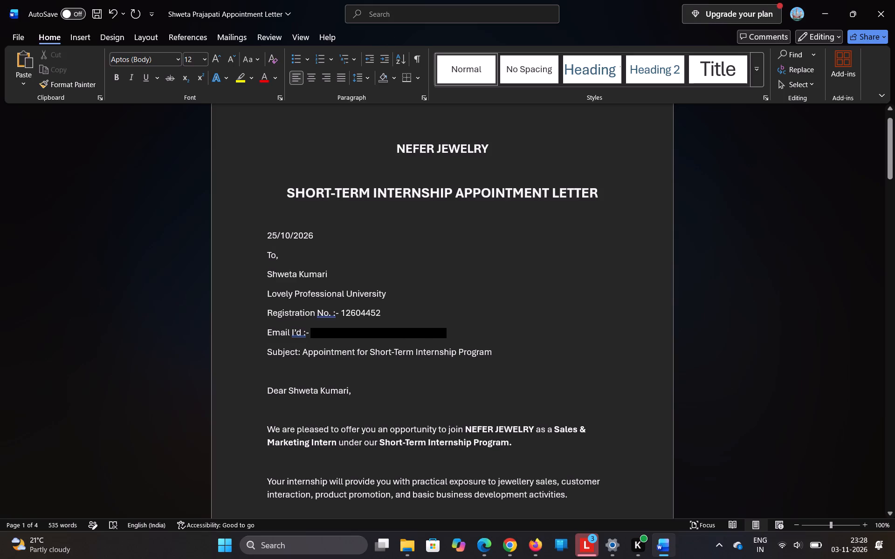
# Set the Start Date in the letter's Internship Details section to 27/10/2026.
pyautogui.scroll(-2, 366, 337)
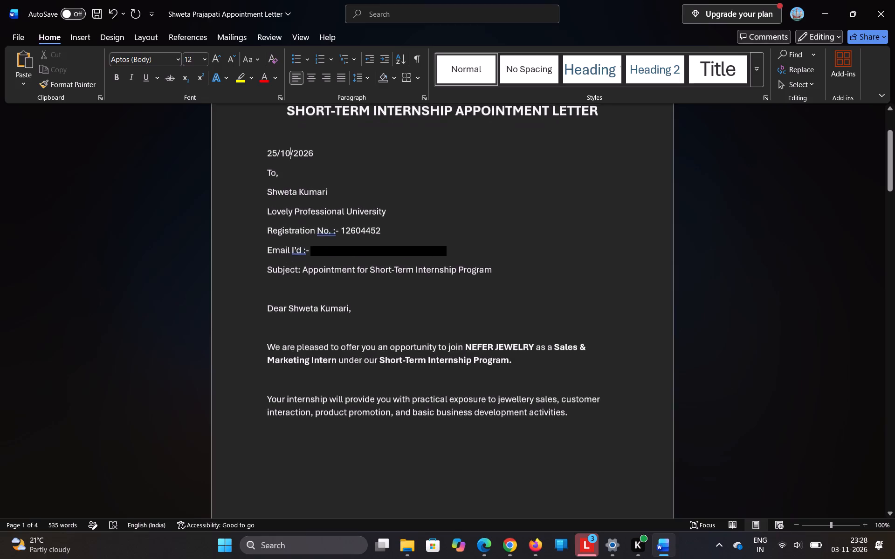
pyautogui.scroll(-4, 366, 337)
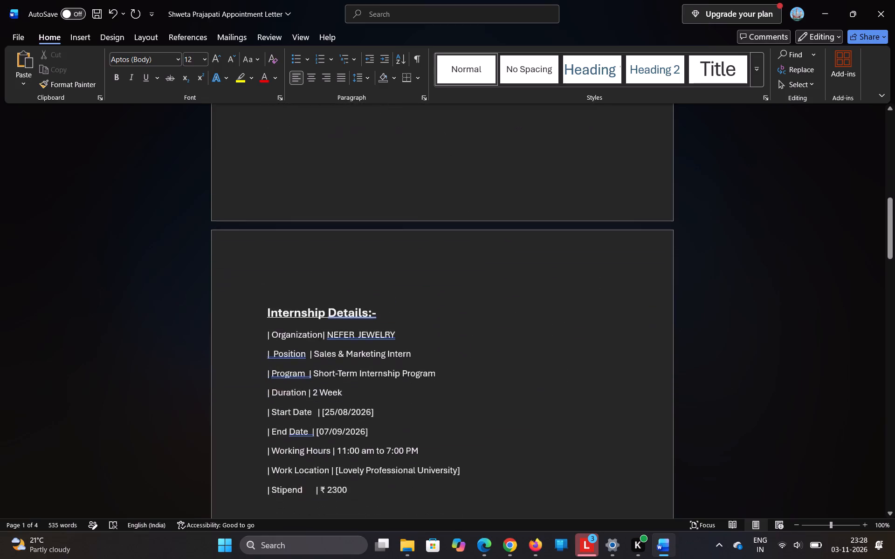
pyautogui.scroll(-2, 366, 337)
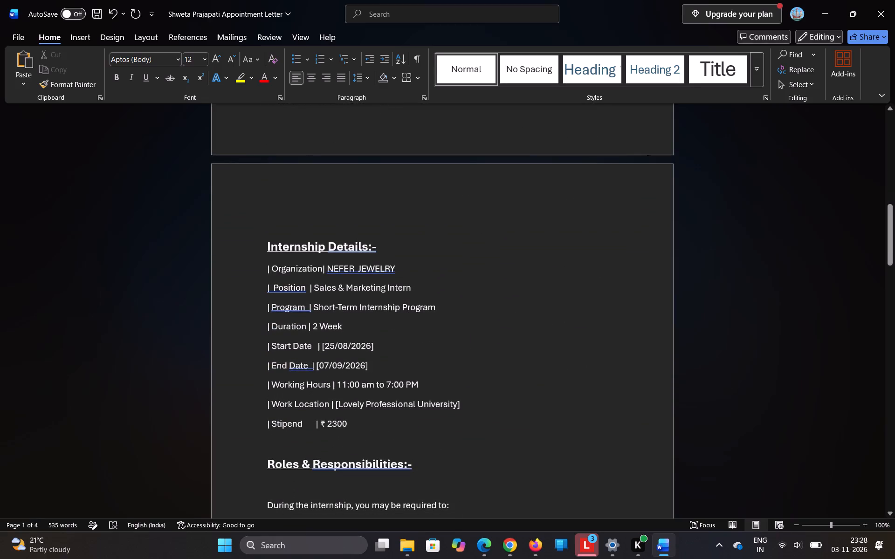
pyautogui.click(336, 344)
pyautogui.press('BackSpace')
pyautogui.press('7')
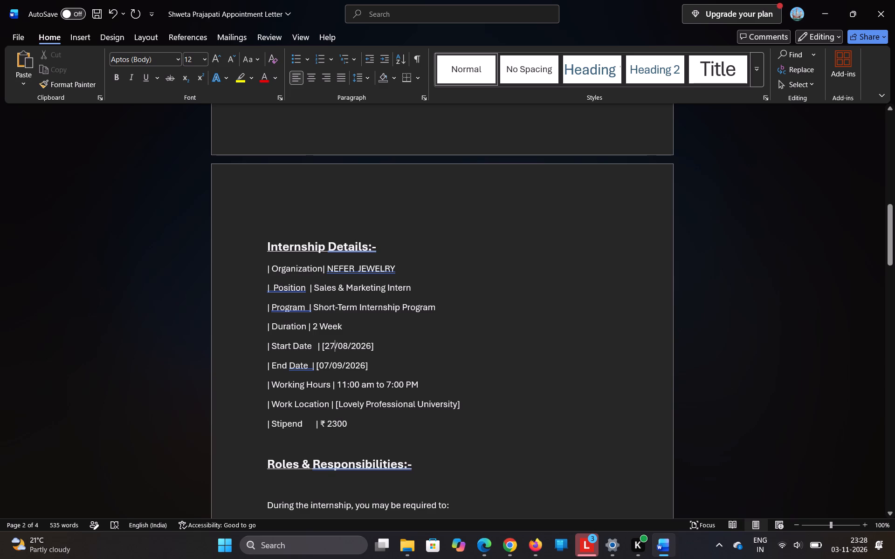
pyautogui.click(348, 347)
pyautogui.press('BackSpace')
pyautogui.press('BackSpace')
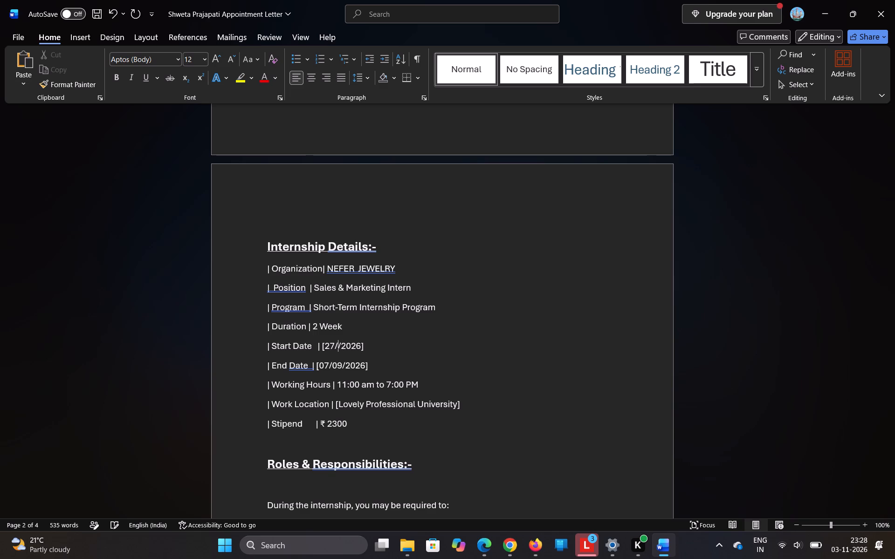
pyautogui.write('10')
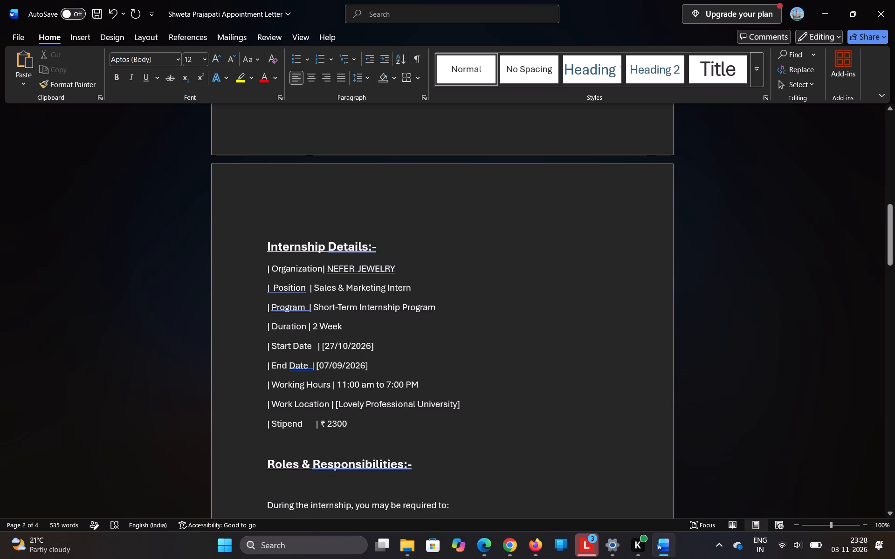
# Set the End Date in the Internship Details section to 10/11/2026.
pyautogui.click(328, 363)
pyautogui.press('BackSpace')
pyautogui.press('BackSpace')
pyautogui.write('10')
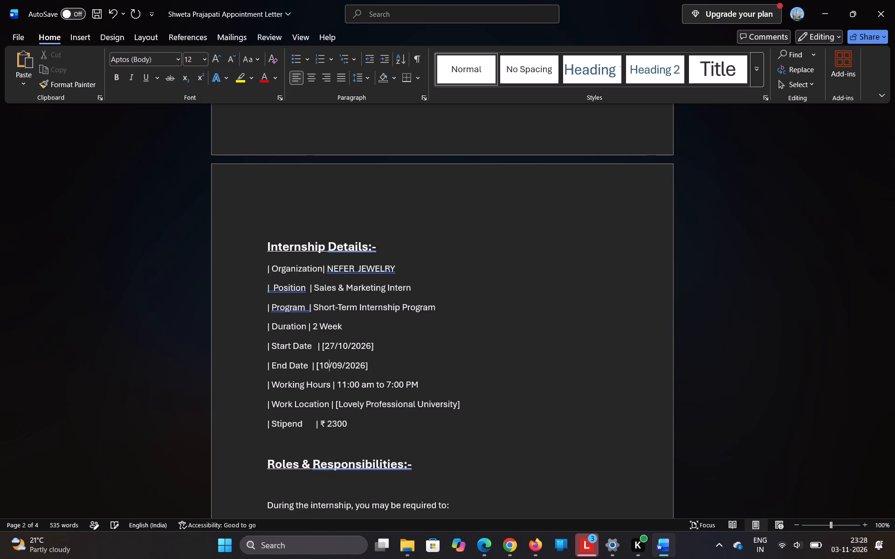
pyautogui.click(341, 363)
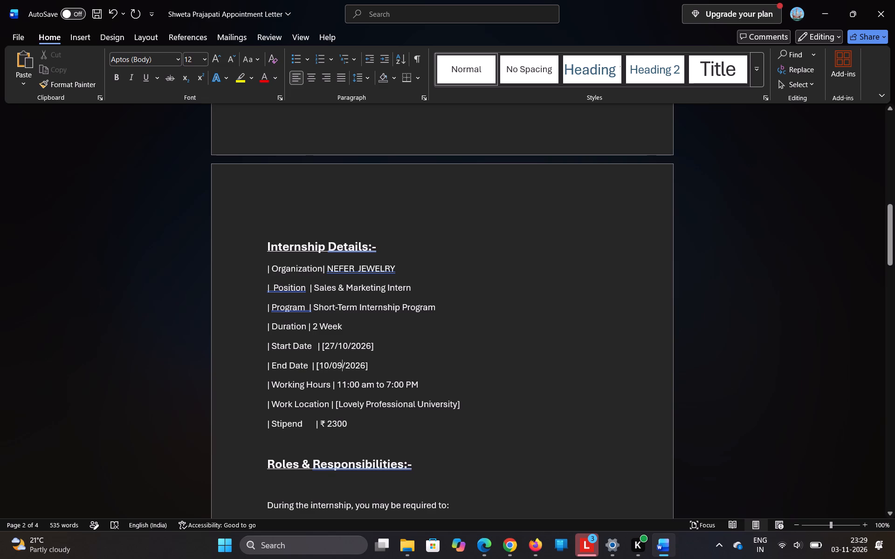
pyautogui.press('BackSpace')
pyautogui.press('BackSpace')
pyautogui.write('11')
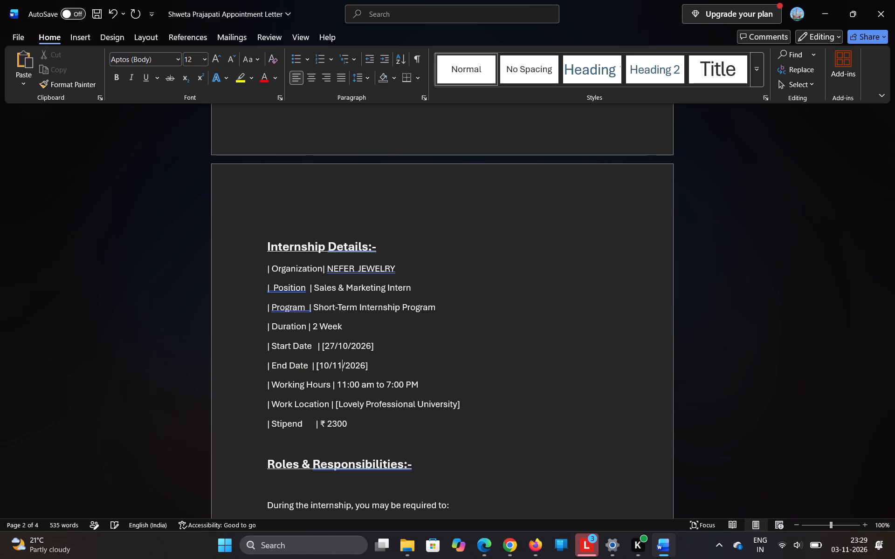
# Change the Working Hours in the Internship Details to 10:00 am to 6:00 PM.
pyautogui.scroll(-1, 341, 363)
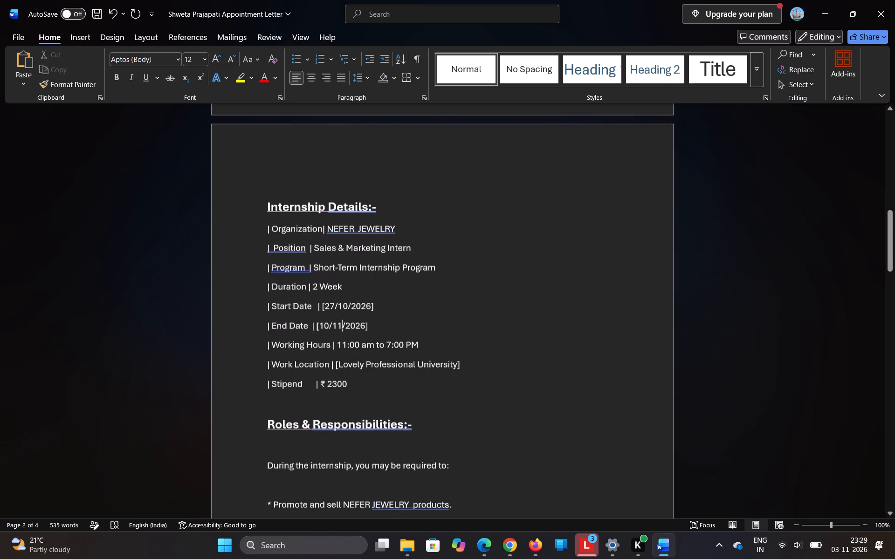
pyautogui.click(344, 340)
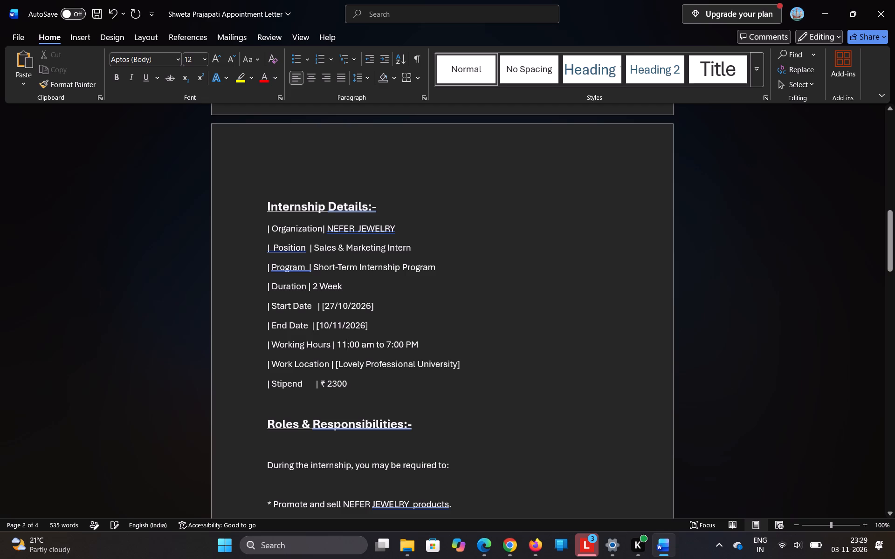
pyautogui.press('BackSpace')
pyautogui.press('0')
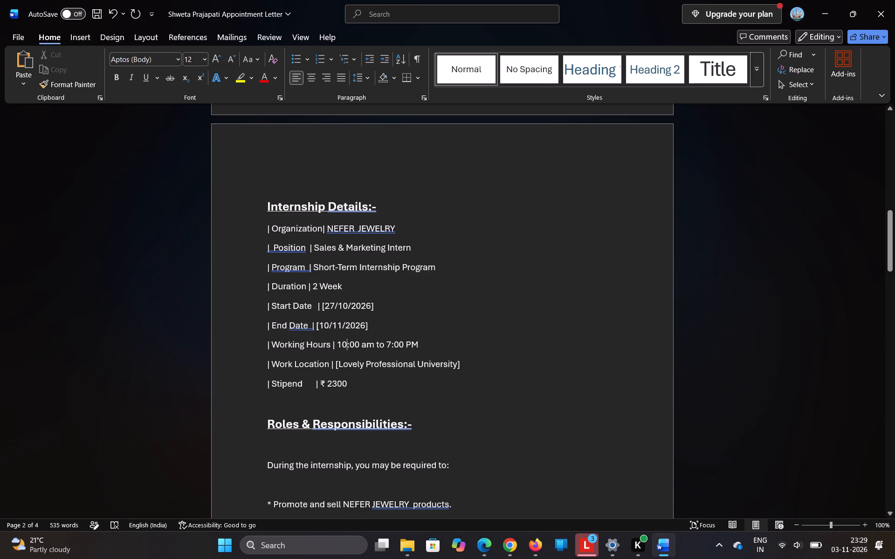
pyautogui.click(391, 342)
pyautogui.press('BackSpace')
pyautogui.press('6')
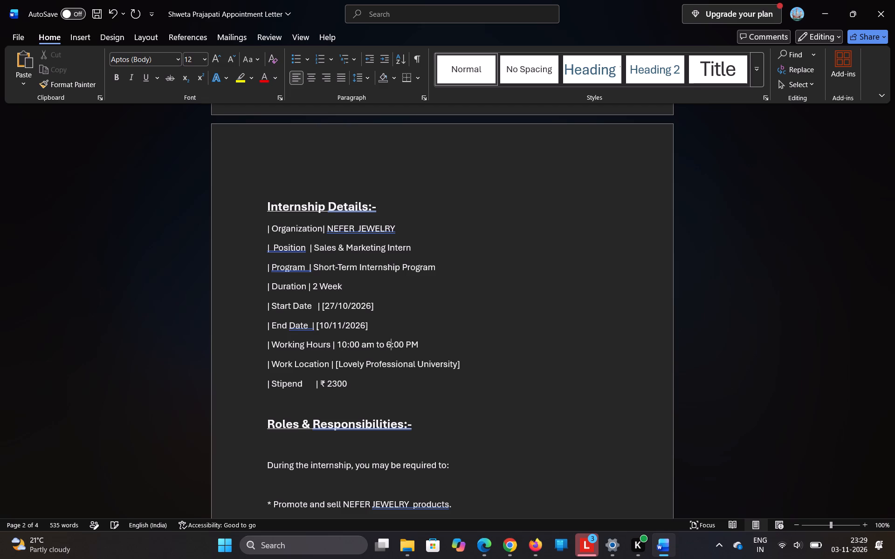
# Remove the extra spaces after the Stipend label and set the stipend amount to ₹ 4800.
pyautogui.click(316, 384)
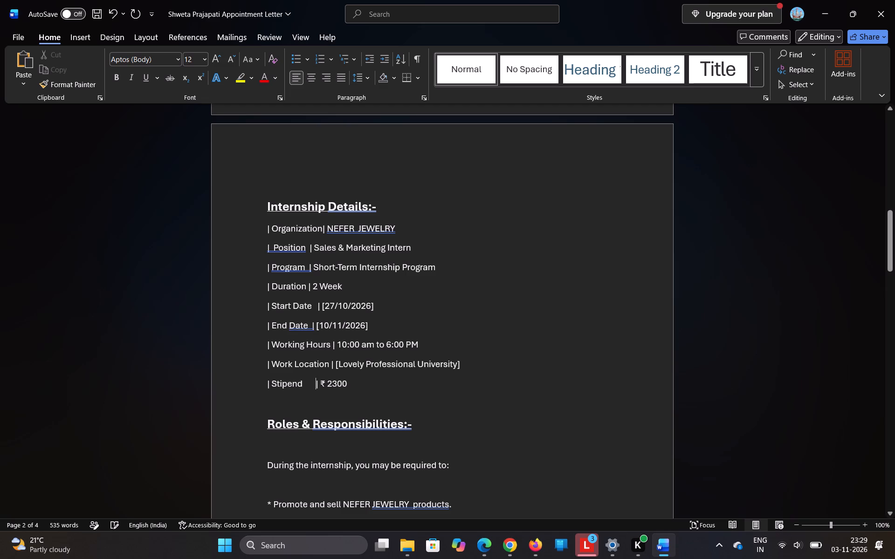
pyautogui.press('BackSpace')
pyautogui.press('BackSpace')
pyautogui.press('BackSpace')
pyautogui.press('BackSpace')
pyautogui.press('BackSpace')
pyautogui.press('BackSpace')
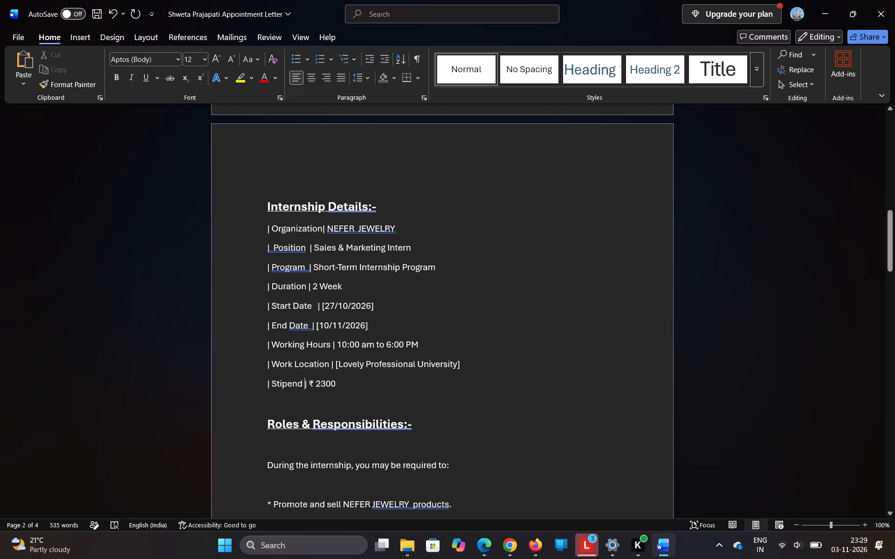
pyautogui.click(336, 383)
pyautogui.press('BackSpace')
pyautogui.press('BackSpace')
pyautogui.press('BackSpace')
pyautogui.press('BackSpace')
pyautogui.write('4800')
# Add a new line labelled "| Bonus |" directly below the Stipend line.
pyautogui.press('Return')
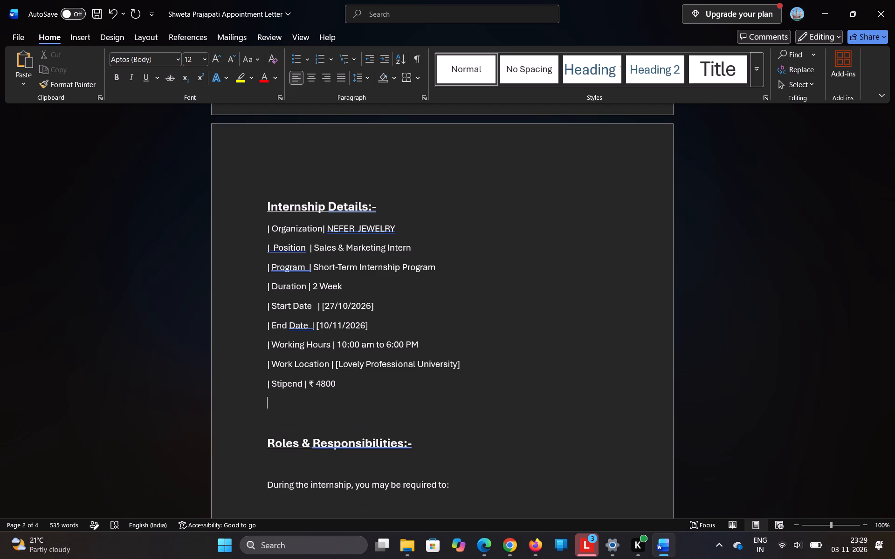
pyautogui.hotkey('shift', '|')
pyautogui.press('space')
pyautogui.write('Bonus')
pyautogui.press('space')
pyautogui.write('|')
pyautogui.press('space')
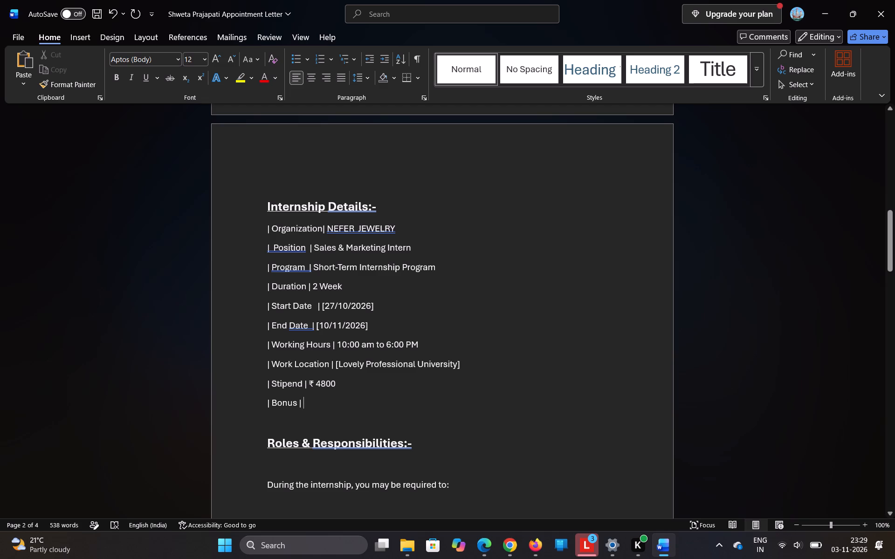
# Copy the rupee amount from the Stipend line into the Bonus line and remove the extra spaces before it.
pyautogui.moveTo(308, 382); pyautogui.dragTo(313, 382)
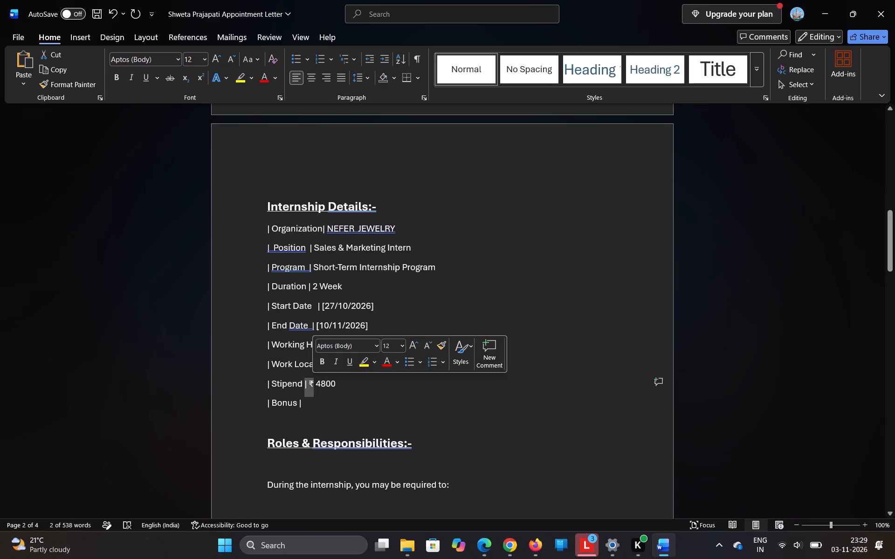
pyautogui.click(340, 380)
pyautogui.moveTo(340, 380); pyautogui.dragTo(314, 382)
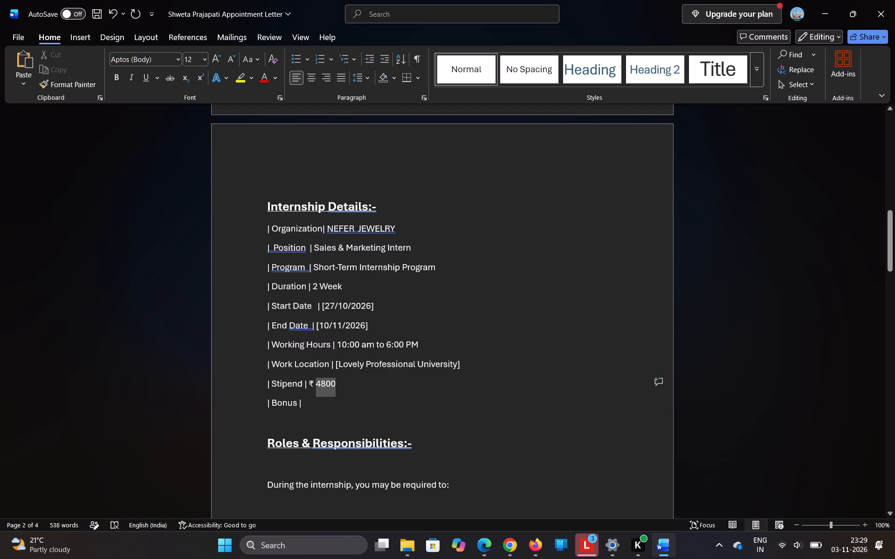
pyautogui.moveTo(314, 382); pyautogui.dragTo(310, 382)
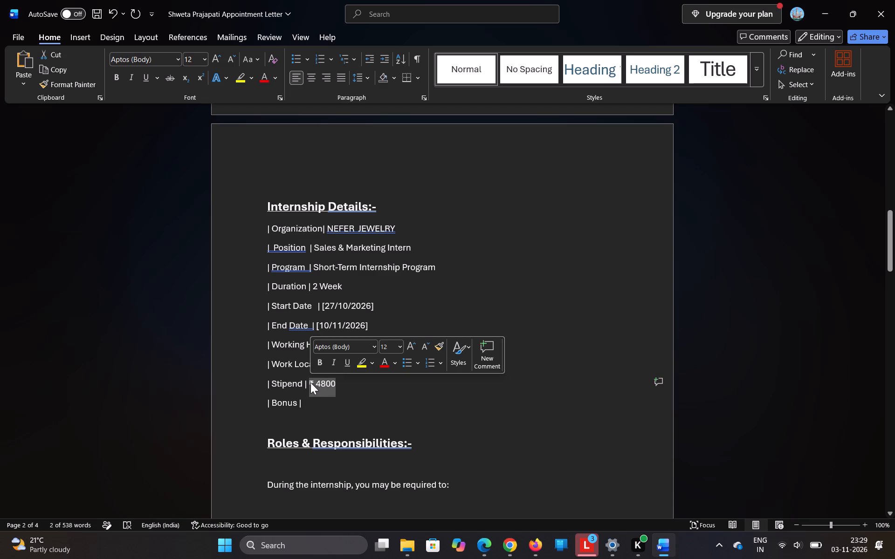
pyautogui.hotkey('ctrl', 'c')
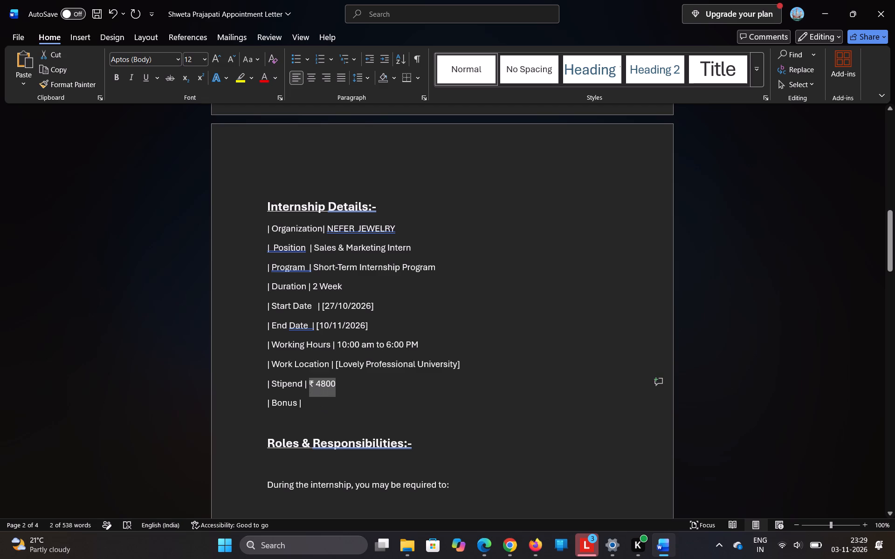
pyautogui.click(315, 400)
pyautogui.hotkey('ctrl', 'v')
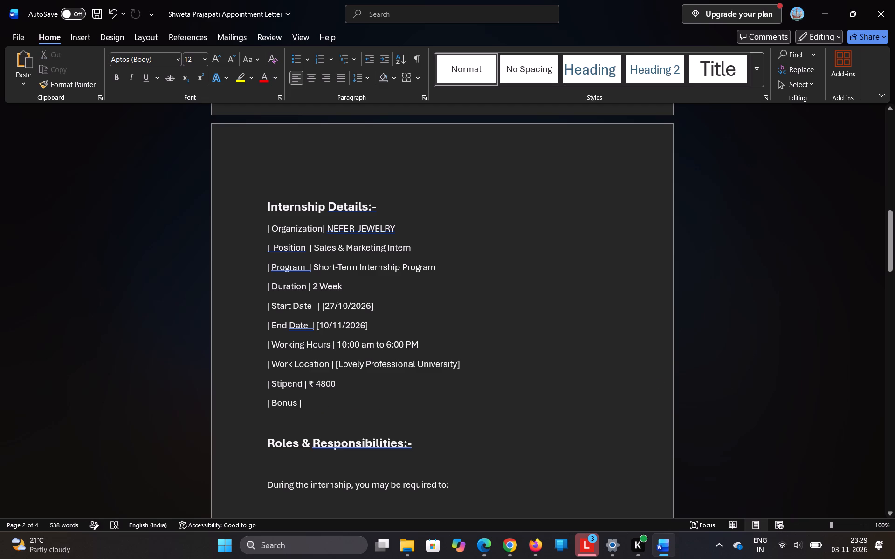
pyautogui.click(314, 402)
pyautogui.press('BackSpace')
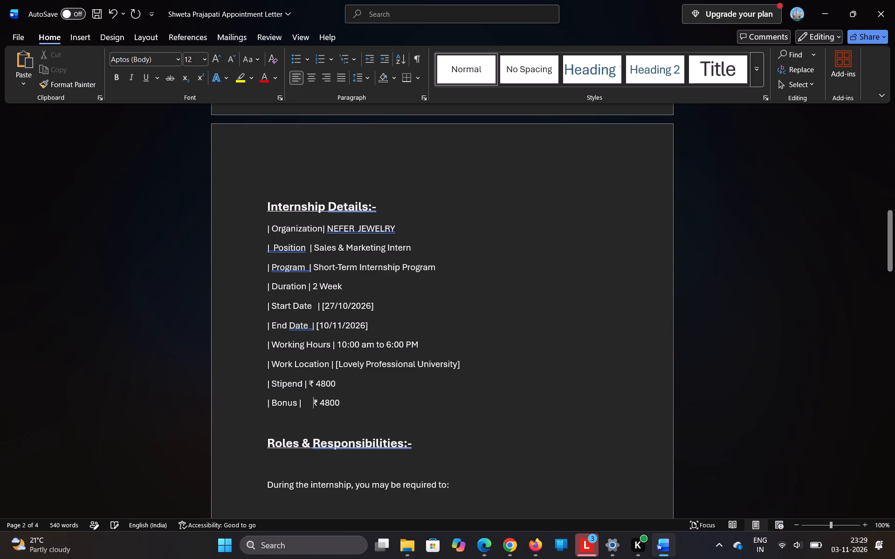
pyautogui.press('BackSpace')
pyautogui.press('BackSpace')
pyautogui.press('BackSpace')
pyautogui.press('BackSpace')
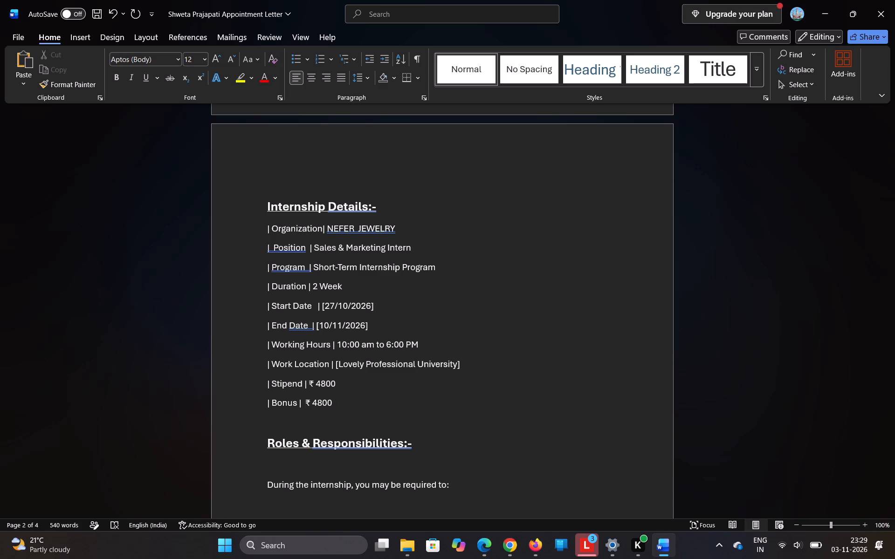
# Set the amount on the Bonus line to ₹ 200.
pyautogui.click(320, 402)
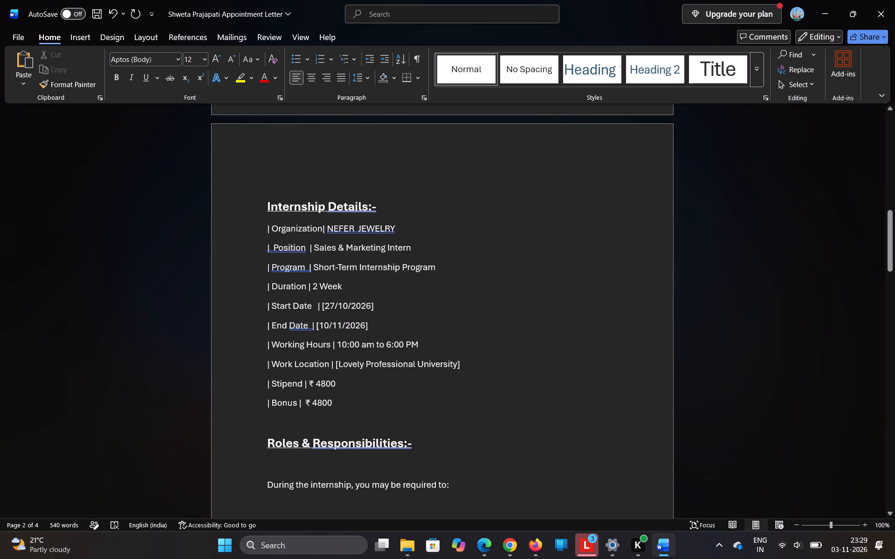
pyautogui.press('BackSpace')
pyautogui.press('BackSpace')
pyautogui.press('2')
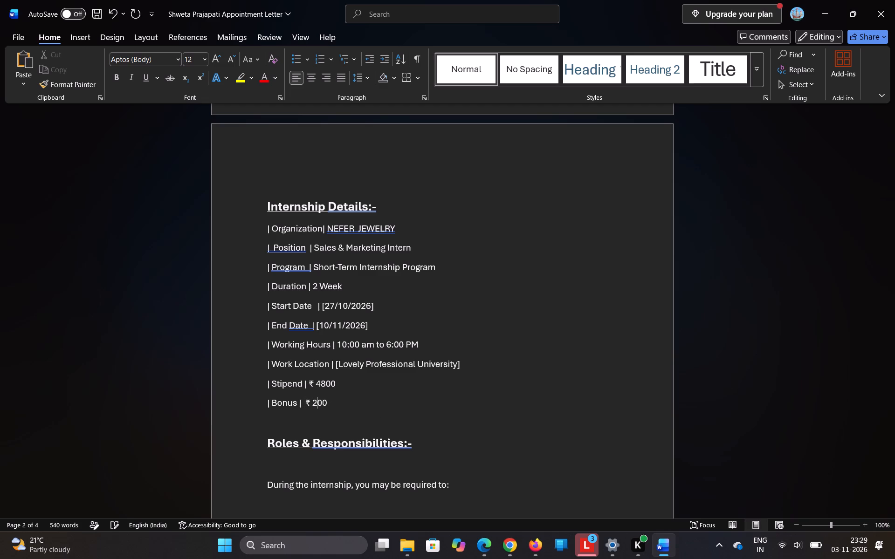
# Delete clause 11 (Deduction Clause) and clause 12 (Refundable Security Deposit) from the terms, including the leftover blank line.
pyautogui.scroll(-4, 320, 402)
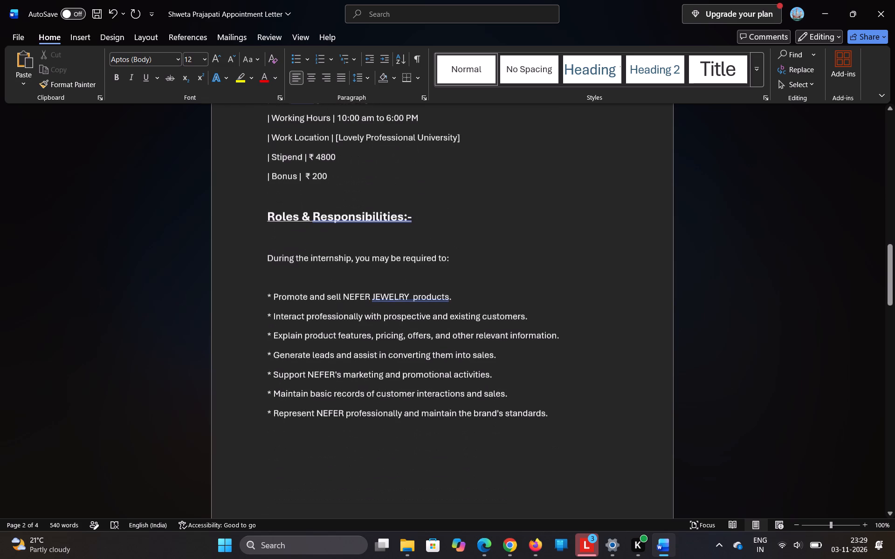
pyautogui.scroll(-7, 320, 402)
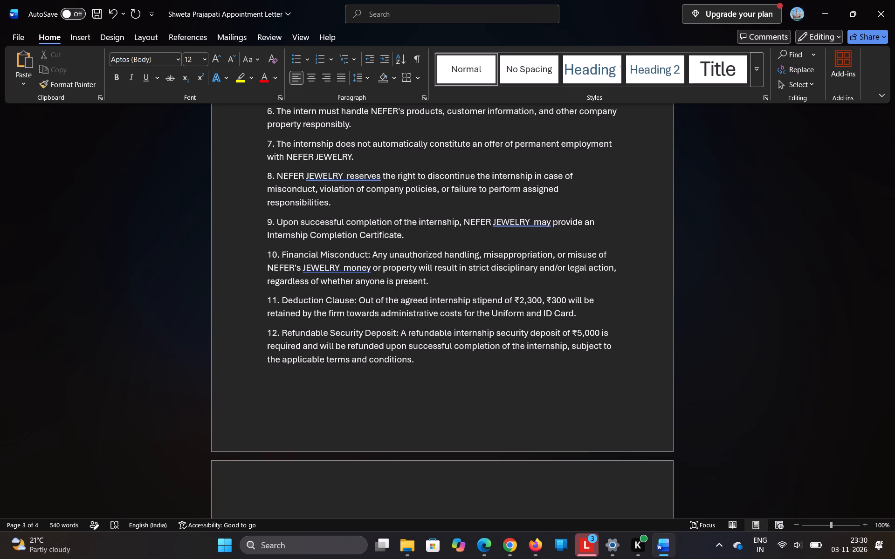
pyautogui.moveTo(424, 366); pyautogui.dragTo(266, 305)
pyautogui.press('BackSpace')
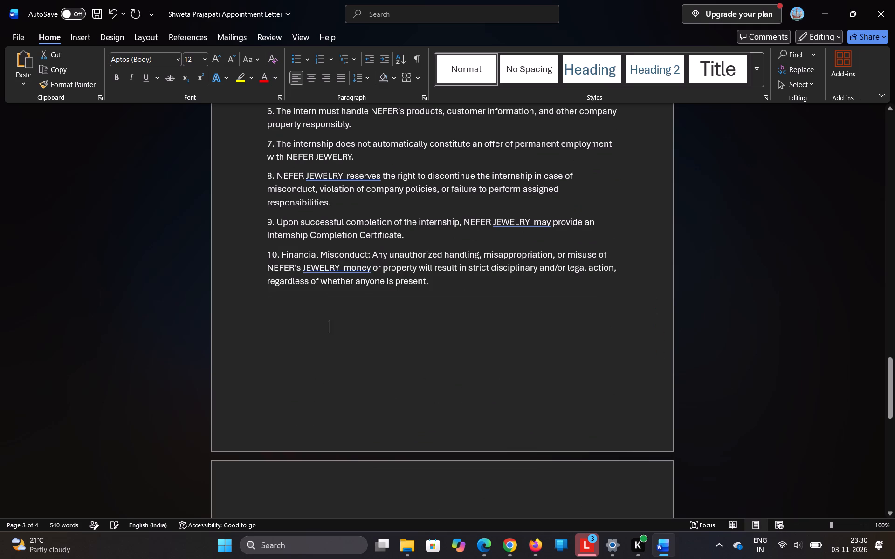
pyautogui.press('BackSpace')
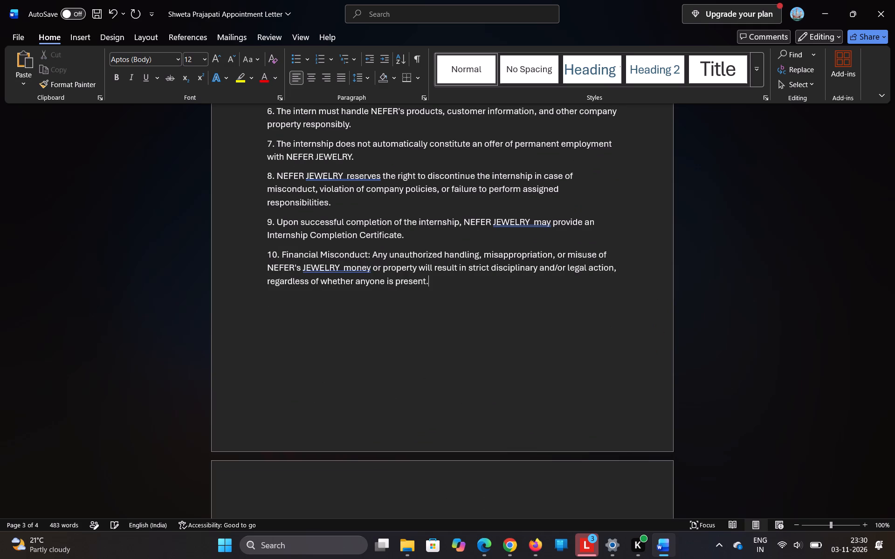
# Insert three blank lines above the Acceptance heading on the letter's last page.
pyautogui.scroll(-5, 266, 305)
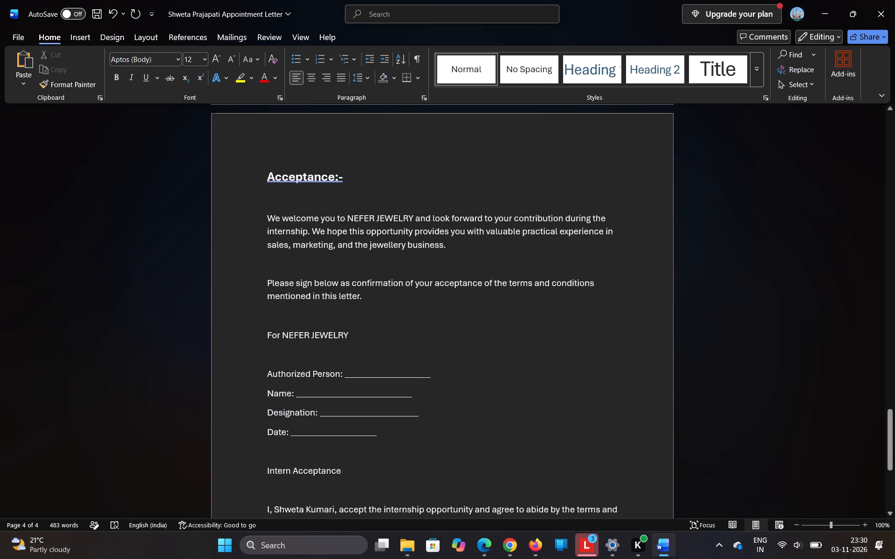
pyautogui.click(265, 169)
pyautogui.press('Return')
pyautogui.press('Return')
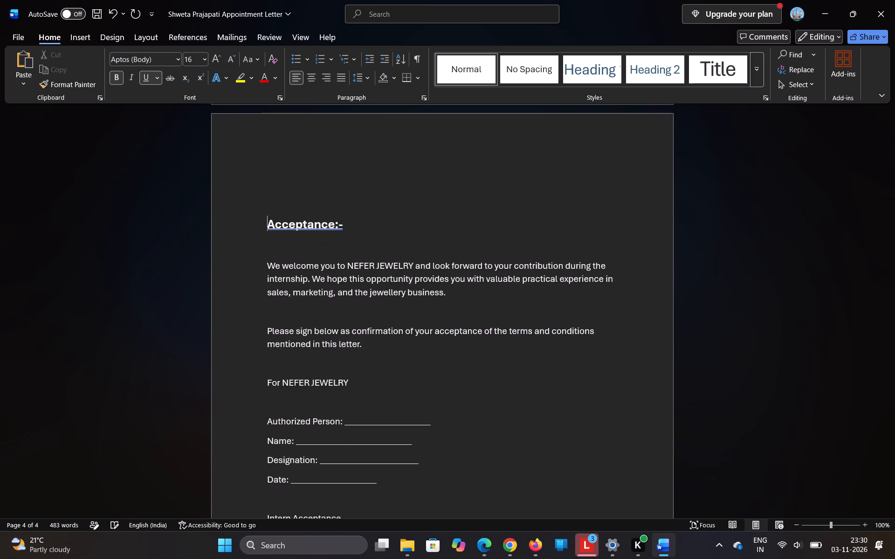
pyautogui.press('Return')
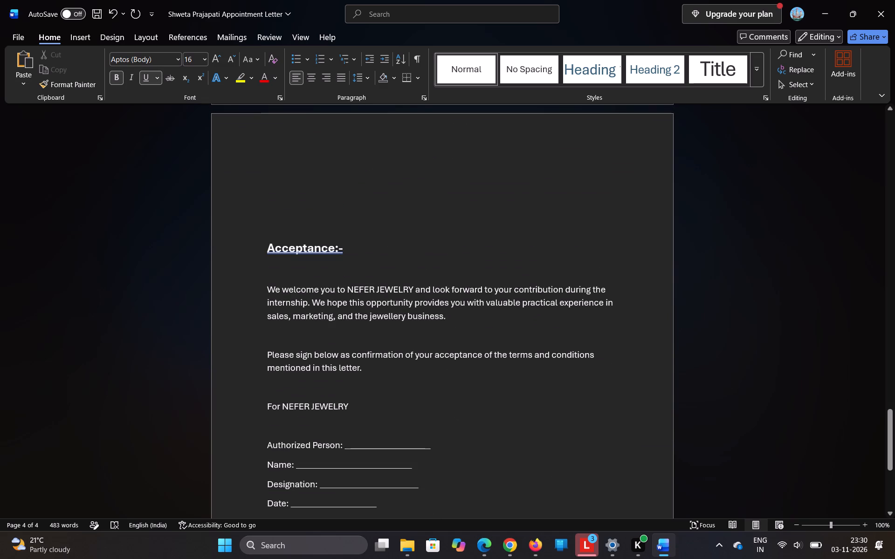
# Change the "Authorized Person" label in the company signature block to "Authorized Signature".
pyautogui.click(341, 446)
pyautogui.press('BackSpace')
pyautogui.press('BackSpace')
pyautogui.press('BackSpace')
pyautogui.press('BackSpace')
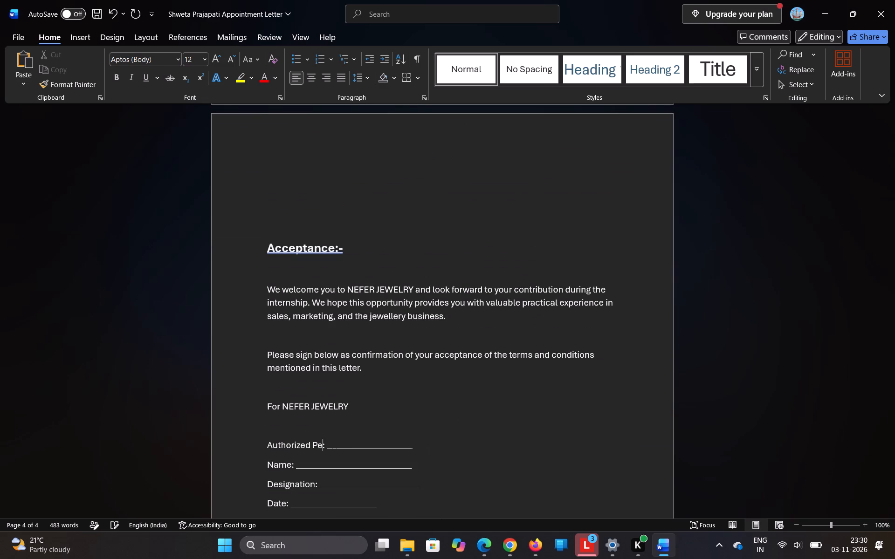
pyautogui.press('BackSpace')
pyautogui.press('BackSpace')
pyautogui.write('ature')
# Review the whole appointment letter from the title page through the terms to the acceptance section.
pyautogui.scroll(-3, 341, 446)
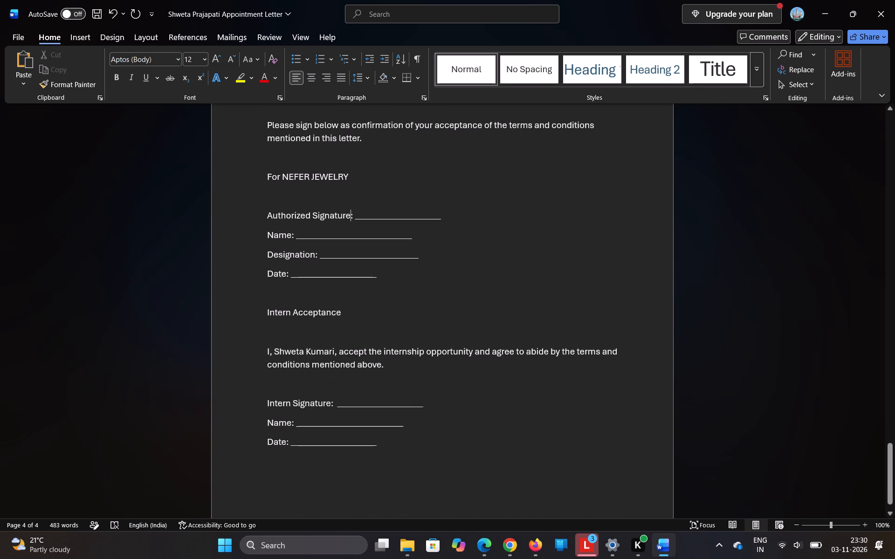
pyautogui.scroll(1, 341, 446)
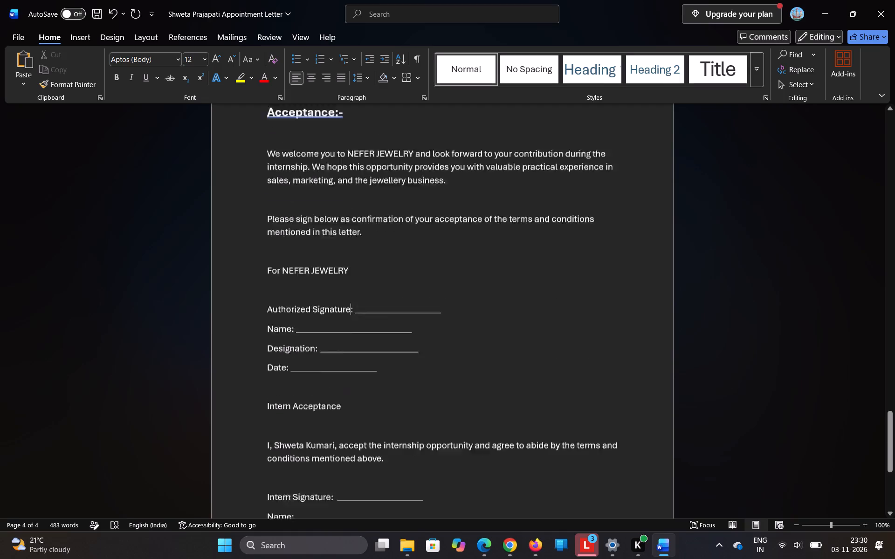
pyautogui.scroll(13, 341, 446)
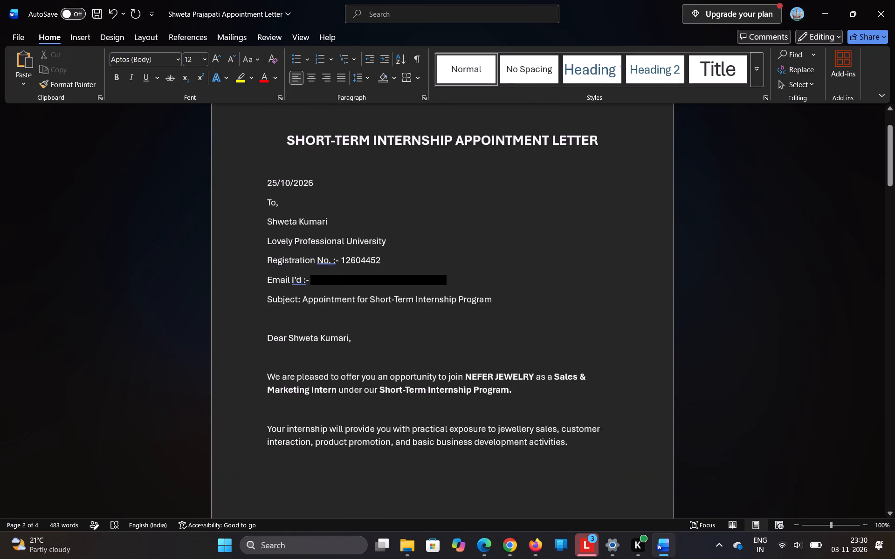
pyautogui.scroll(3, 341, 446)
pyautogui.scroll(-1, 341, 446)
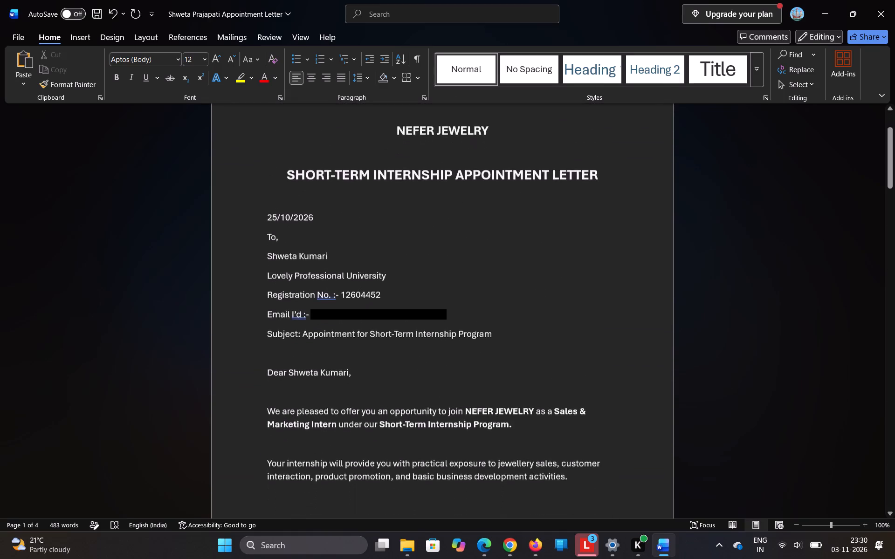
pyautogui.scroll(-6, 341, 446)
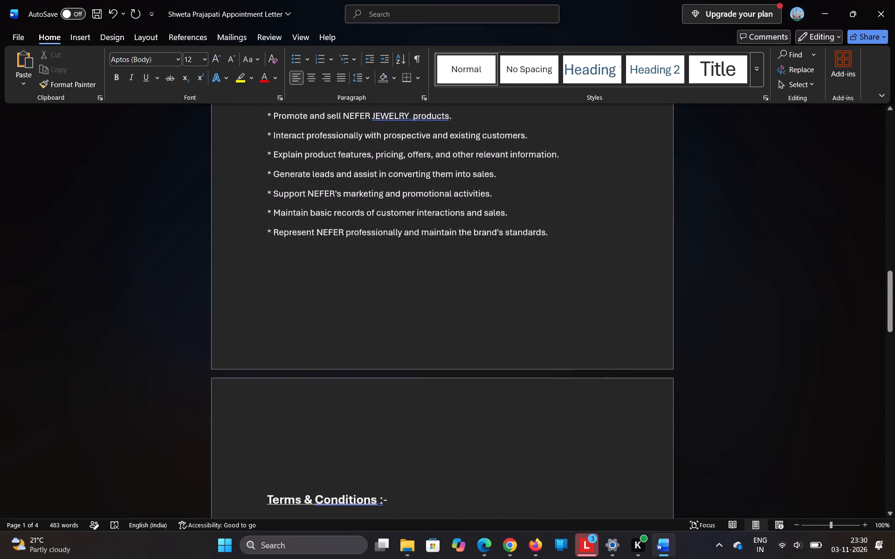
pyautogui.scroll(-4, 341, 446)
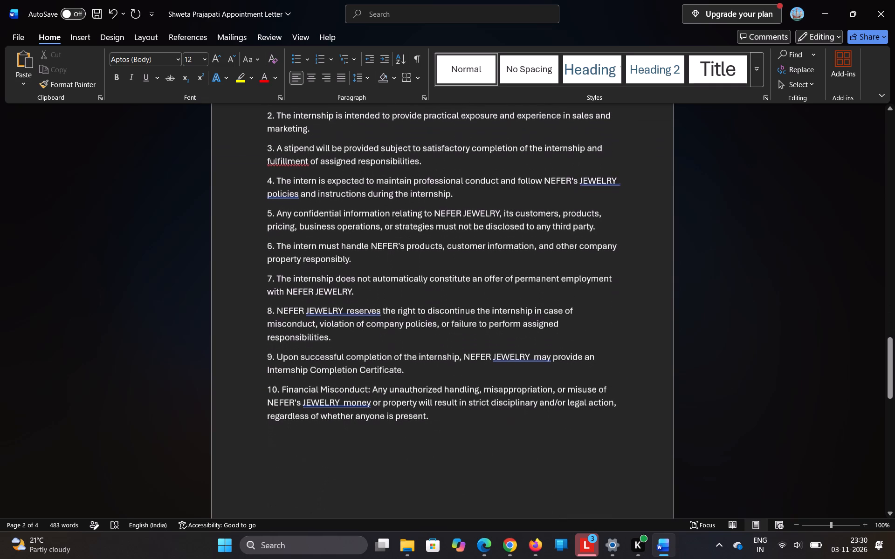
pyautogui.scroll(-4, 341, 446)
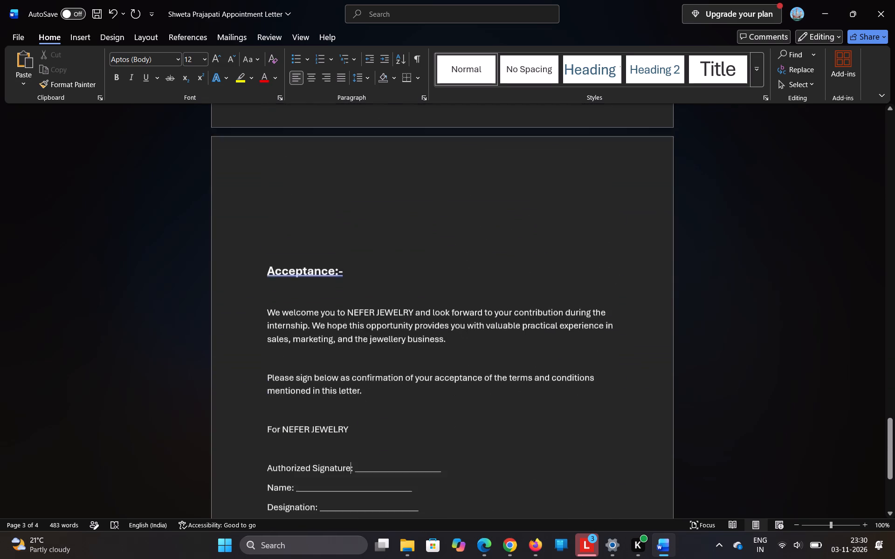
pyautogui.scroll(-1, 341, 446)
# Capitalize "am" as "AM" in the Working Hours line of the Internship Details.
pyautogui.scroll(3, 341, 446)
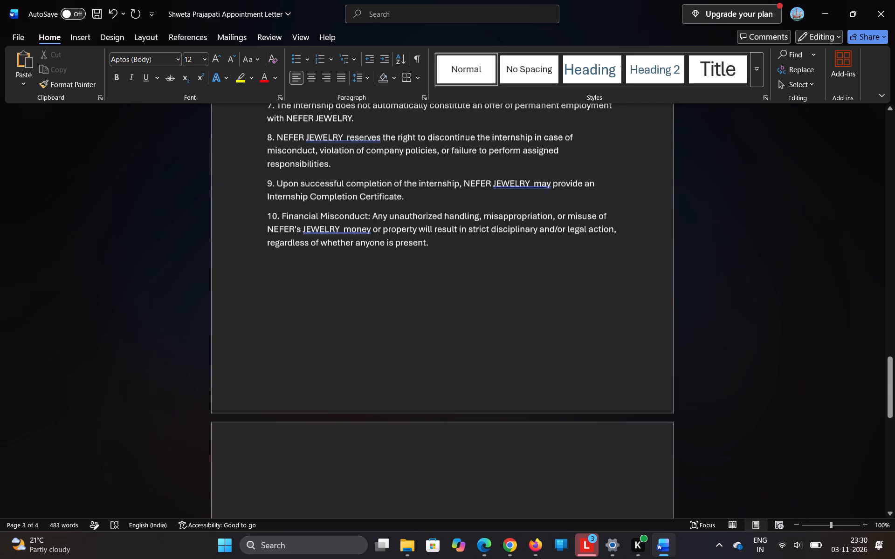
pyautogui.scroll(5, 341, 446)
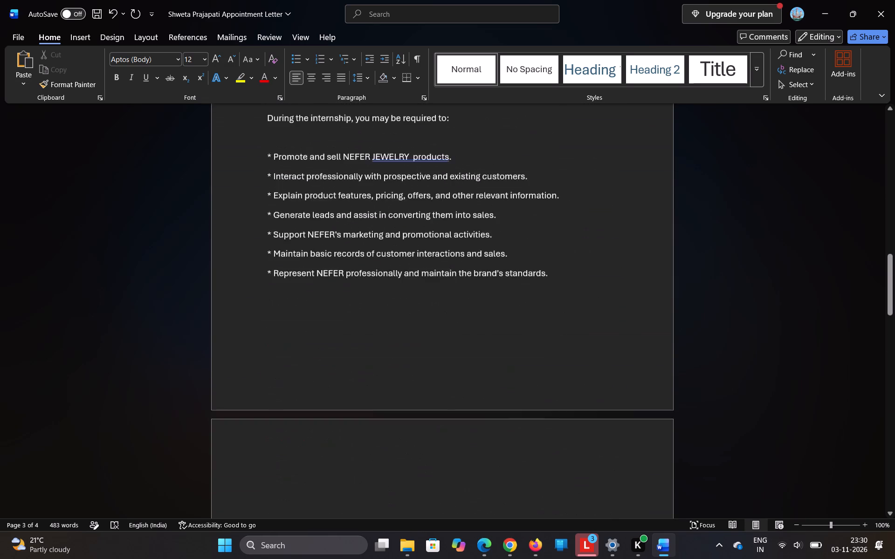
pyautogui.scroll(4, 341, 446)
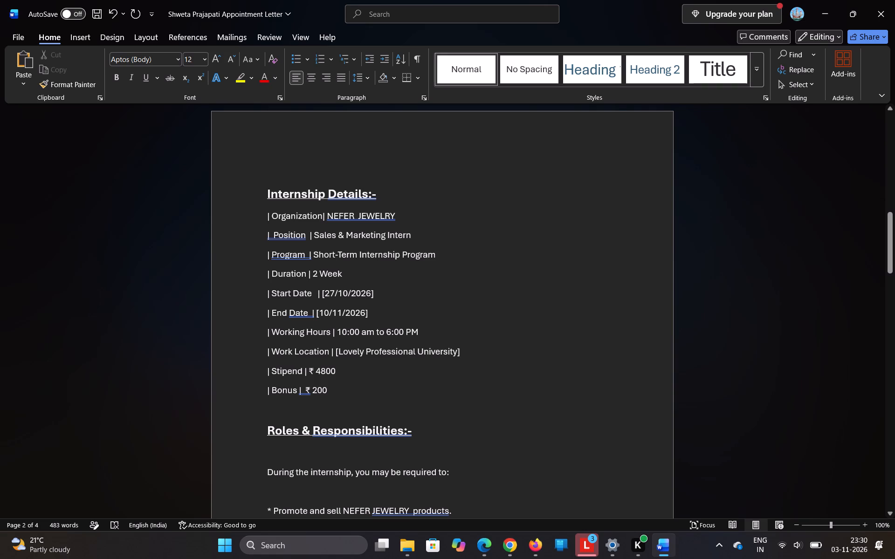
pyautogui.click(365, 331)
pyautogui.press('Right')
pyautogui.press('BackSpace')
pyautogui.press('BackSpace')
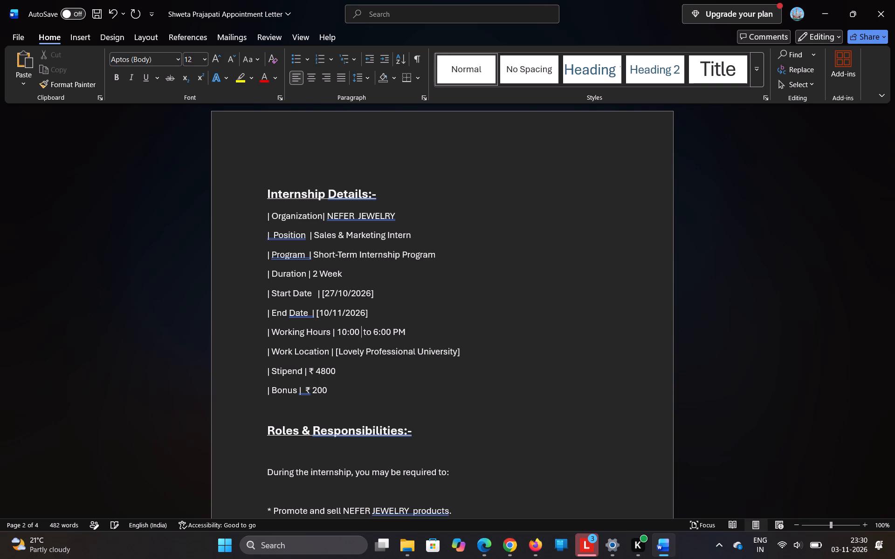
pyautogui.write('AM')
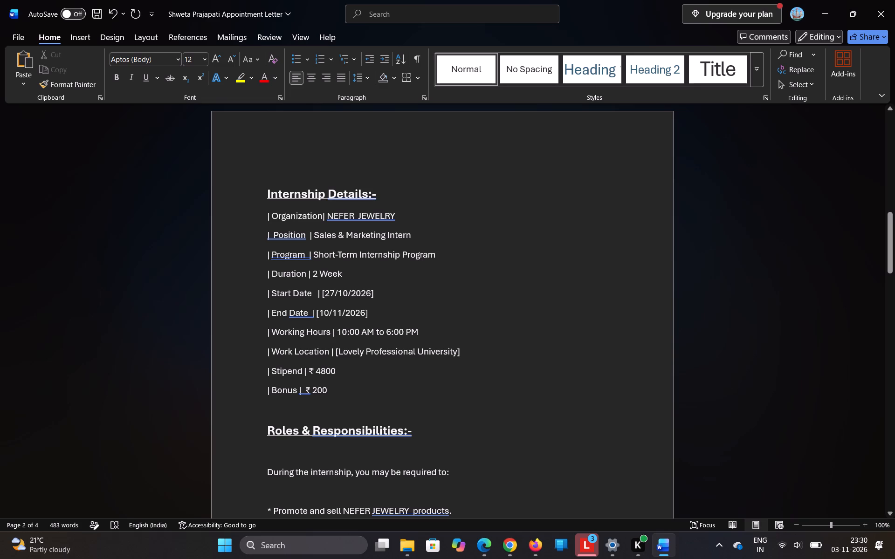
# Save the updated appointment letter.
pyautogui.click(99, 12)
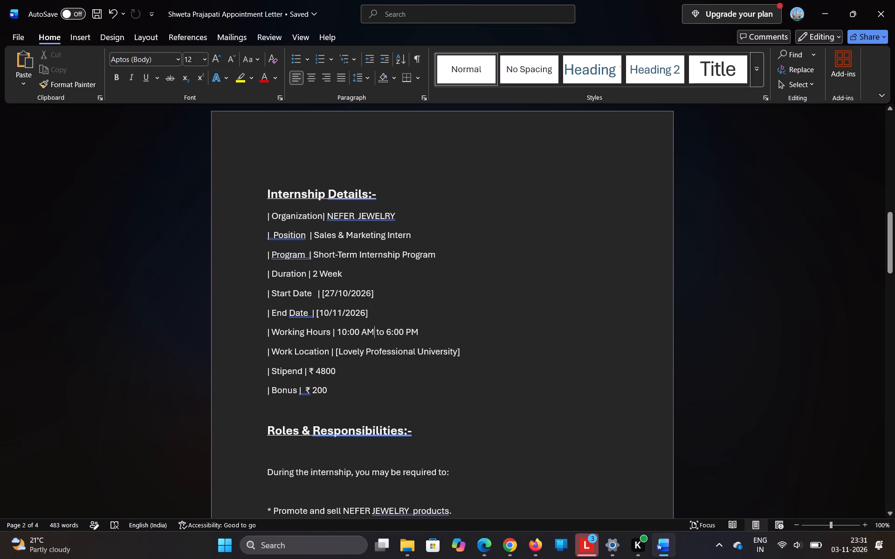
# Switch to Chrome to examine the other intern's appointment letter PDF, and compare it with the edited letter in Word.
pyautogui.click(516, 551)
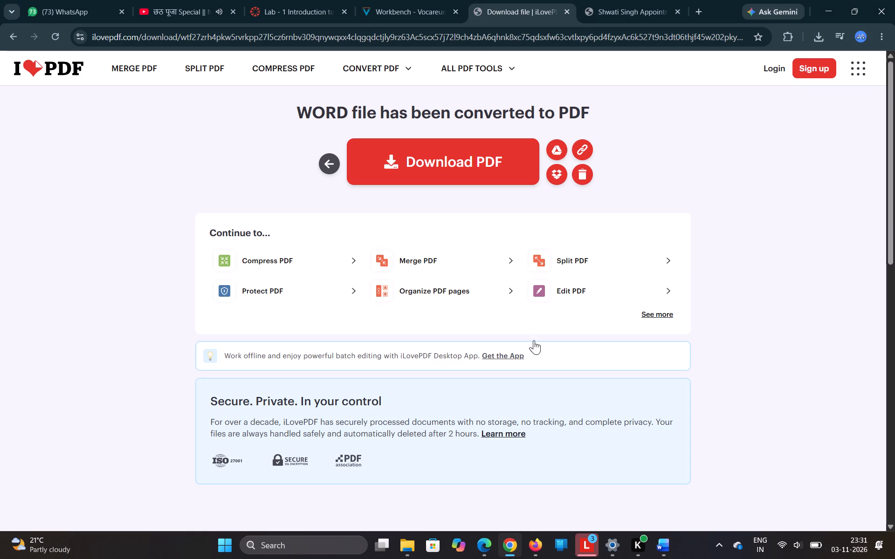
pyautogui.click(592, 9)
pyautogui.scroll(-2, 568, 331)
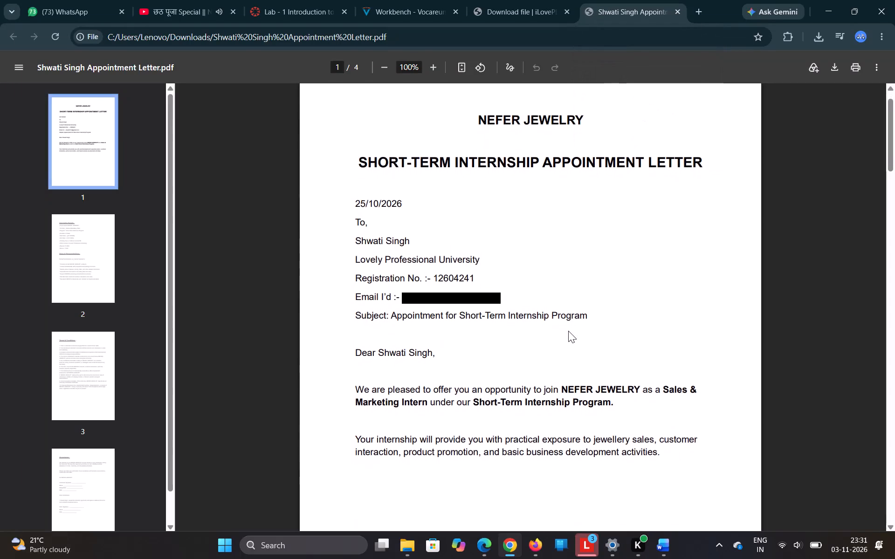
pyautogui.scroll(-6, 568, 331)
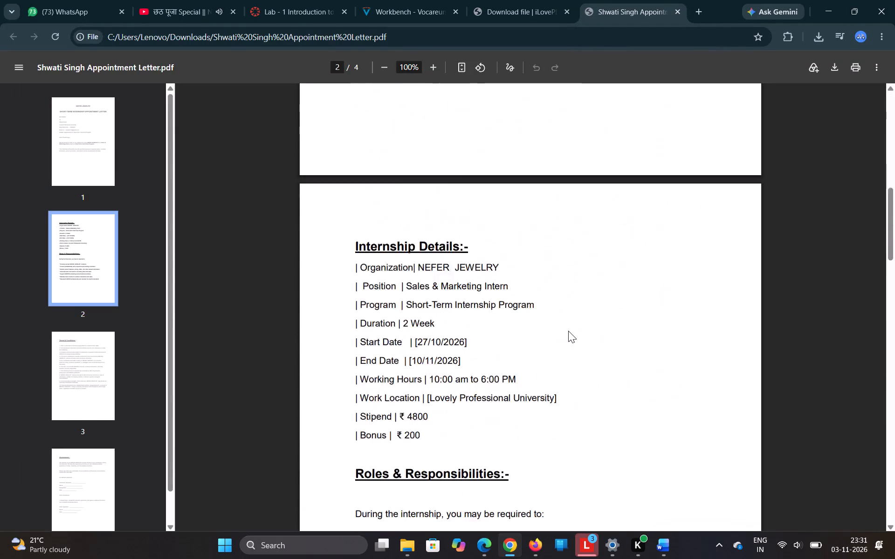
pyautogui.scroll(-6, 568, 331)
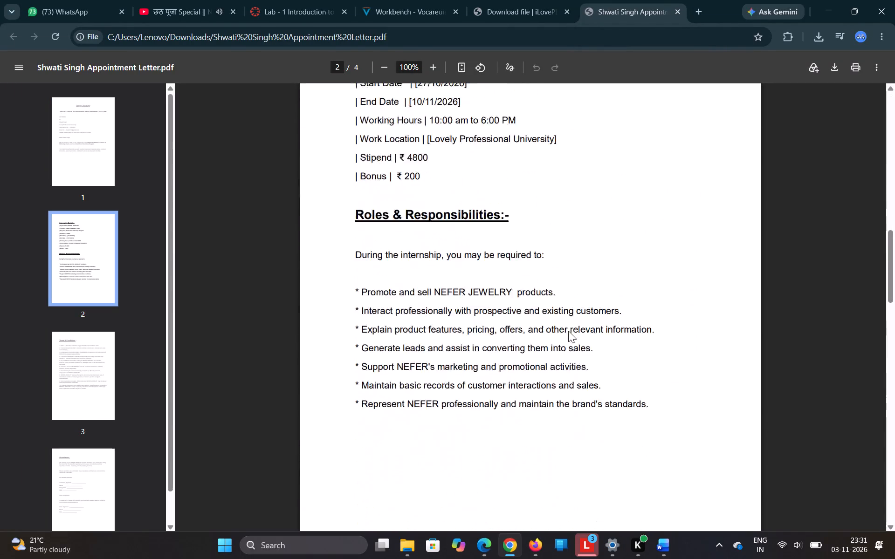
pyautogui.scroll(-5, 568, 331)
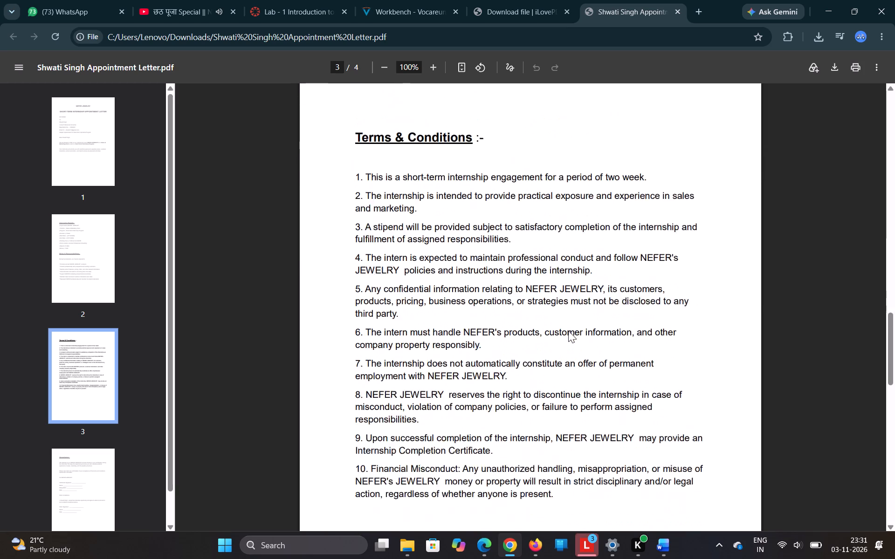
pyautogui.scroll(-4, 568, 331)
pyautogui.scroll(5, 568, 331)
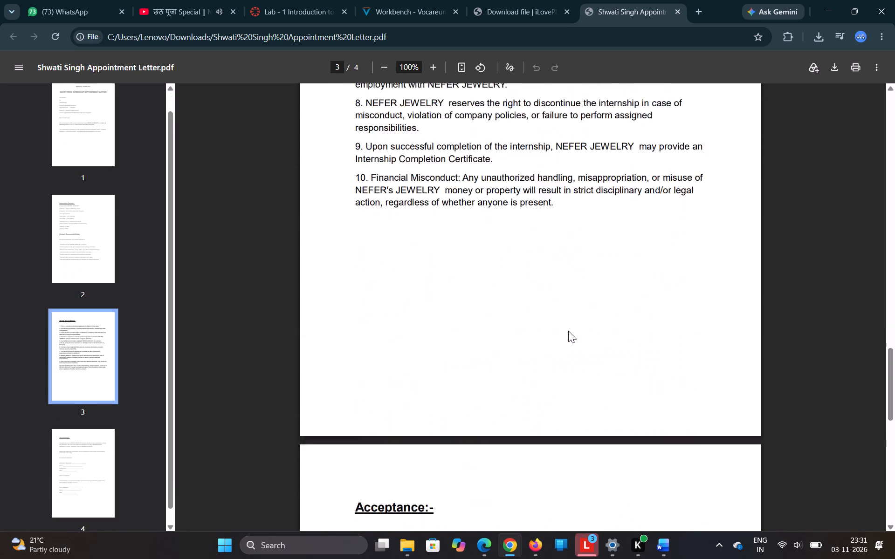
pyautogui.scroll(5, 568, 331)
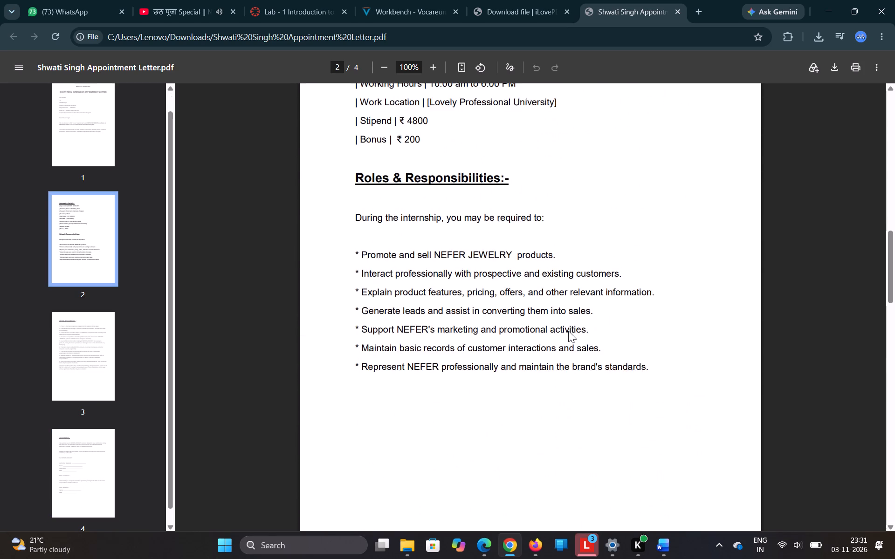
pyautogui.scroll(1, 568, 331)
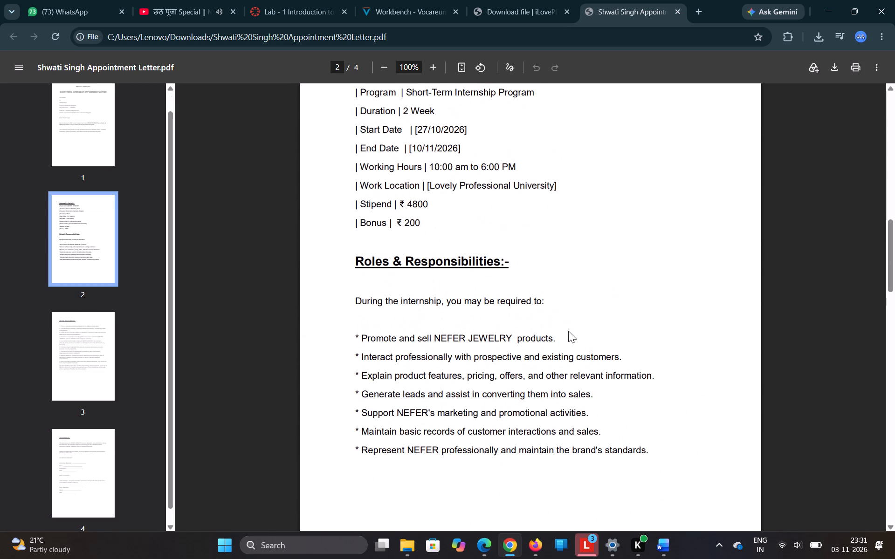
pyautogui.scroll(1, 568, 331)
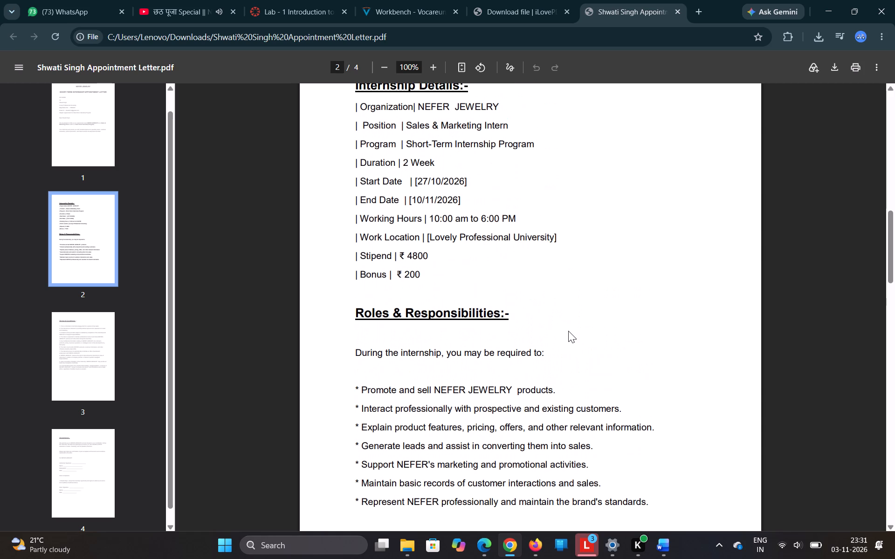
pyautogui.scroll(2, 568, 331)
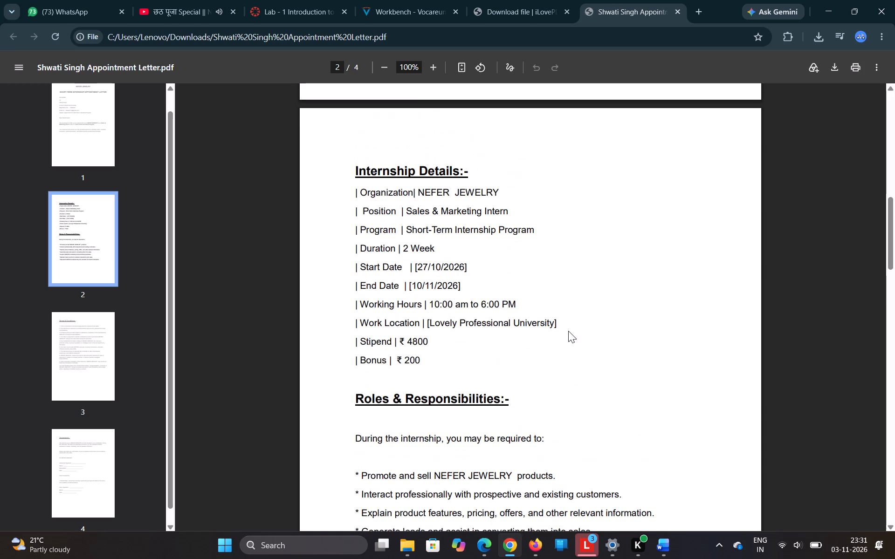
pyautogui.click(658, 552)
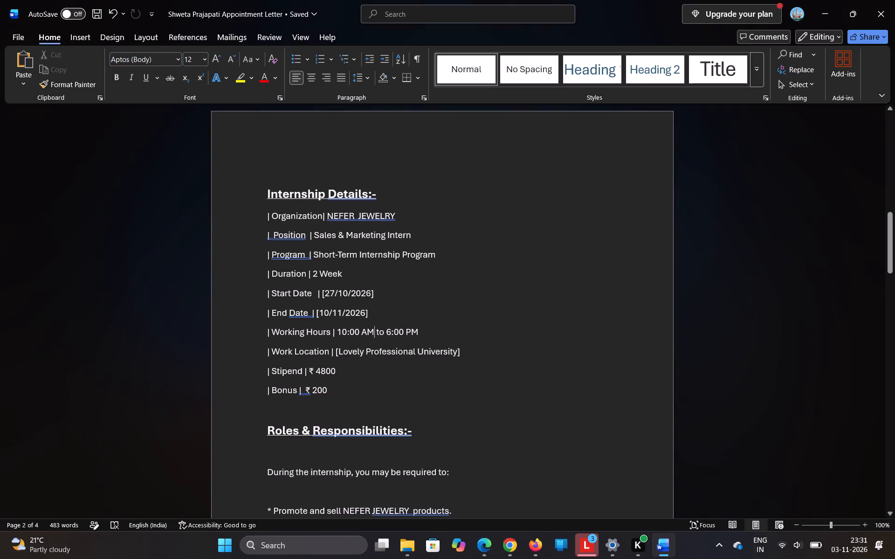
pyautogui.scroll(5, 581, 458)
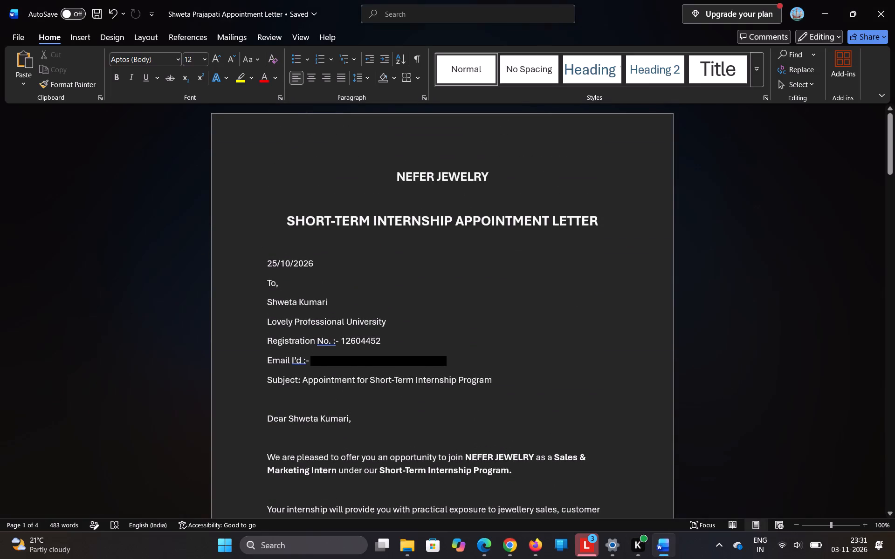
# Switch to File Explorer and refresh the Downloads folder listing at its most recent files.
pyautogui.click(513, 545)
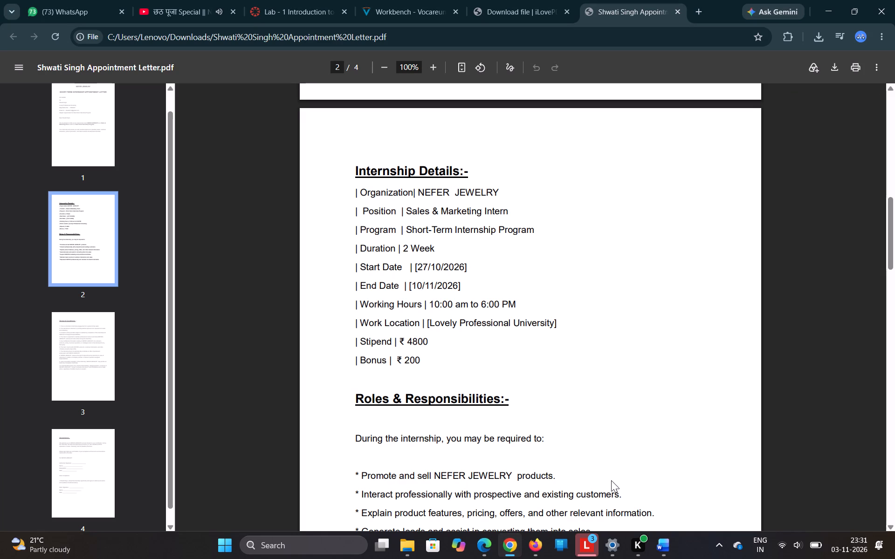
pyautogui.click(401, 553)
pyautogui.scroll(3, 273, 248)
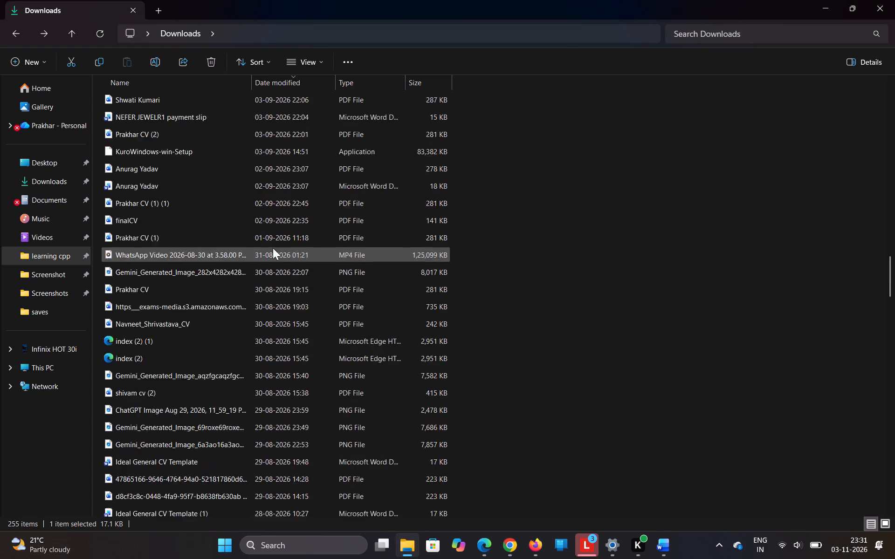
pyautogui.scroll(20, 273, 248)
pyautogui.scroll(5, 273, 248)
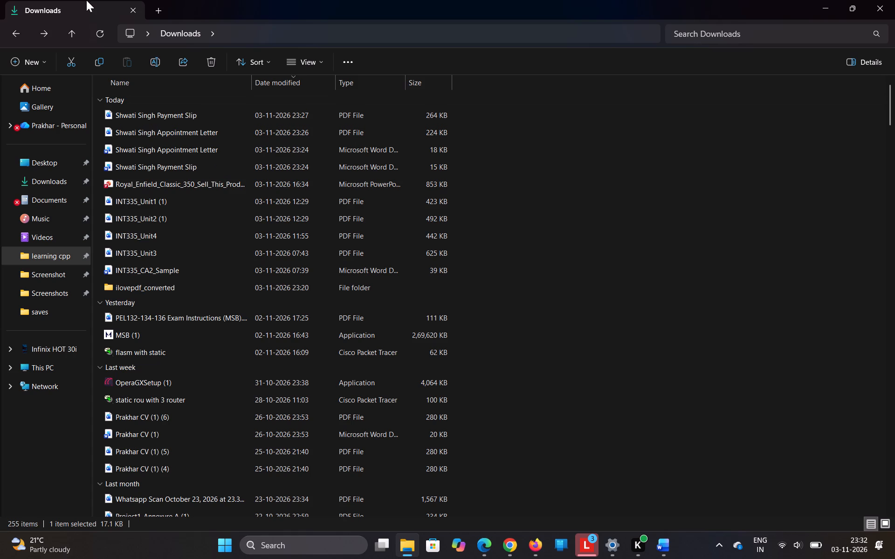
pyautogui.click(108, 36)
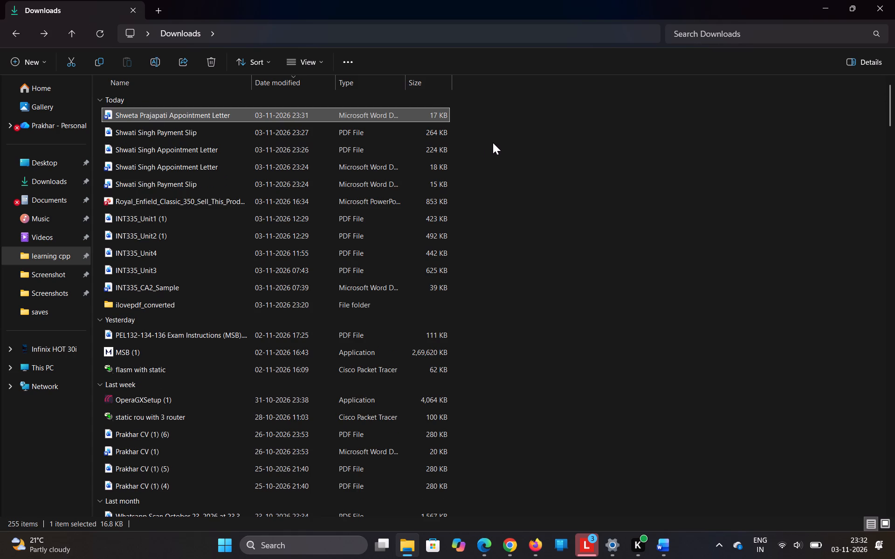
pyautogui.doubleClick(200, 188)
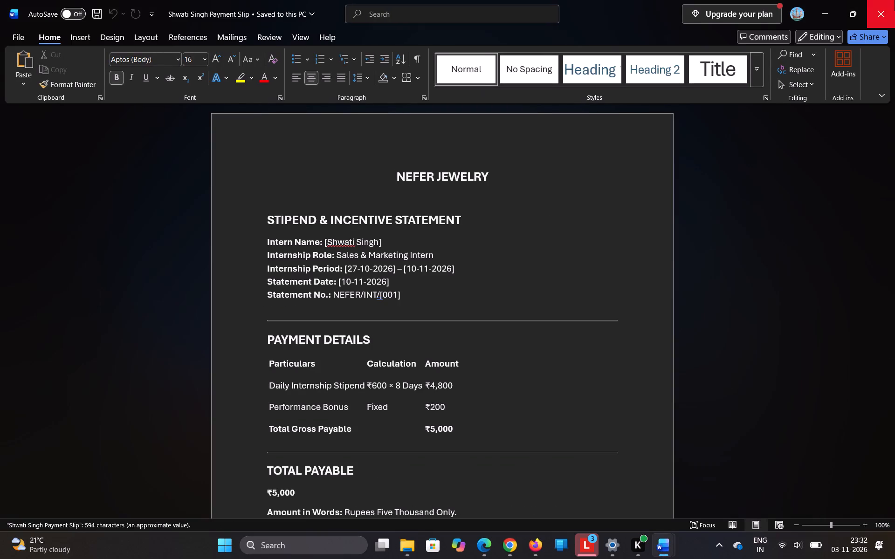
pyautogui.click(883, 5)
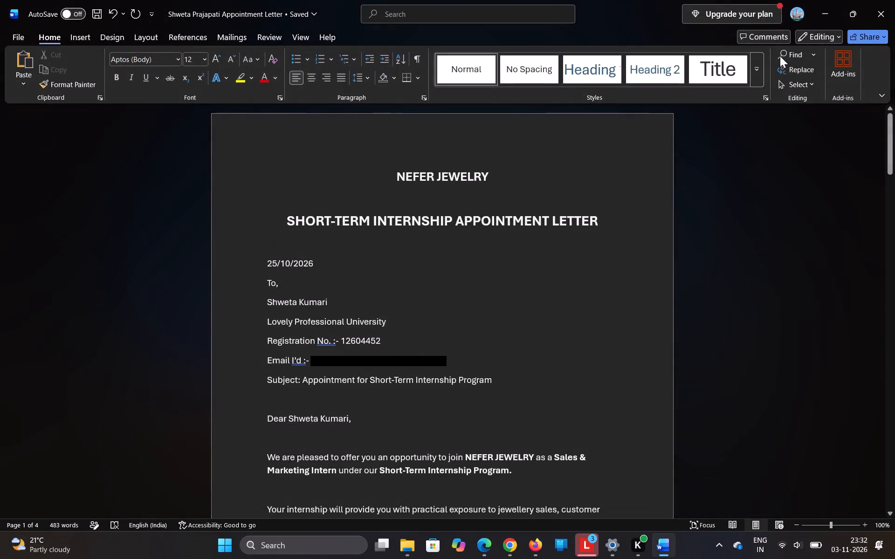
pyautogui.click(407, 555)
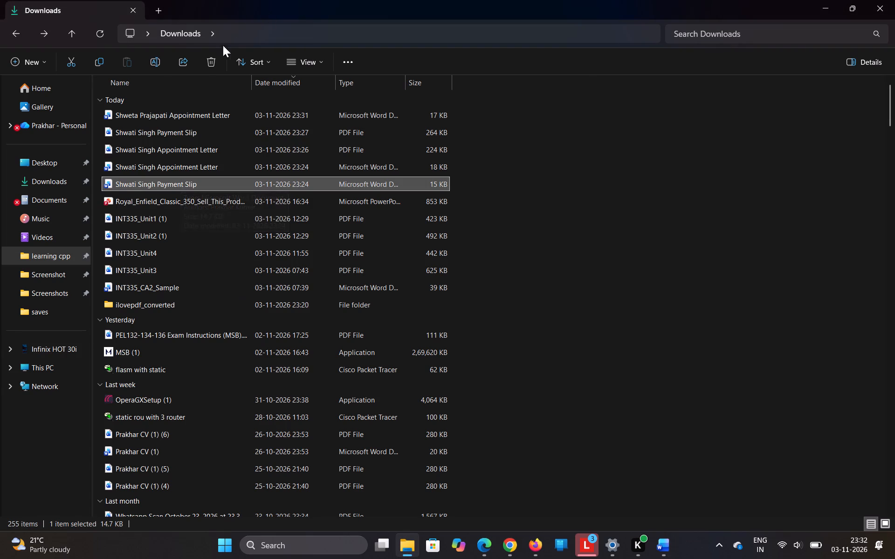
# Rename the first intern's Word payment slip with the second intern's name as addressed in the appointment letter, keeping "Payment Slip".
pyautogui.click(156, 68)
pyautogui.click(137, 182)
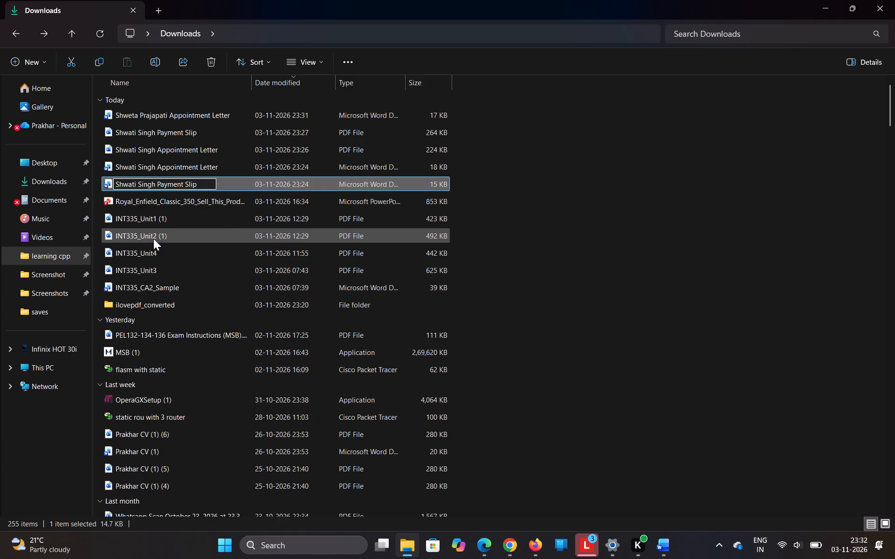
pyautogui.press('BackSpace')
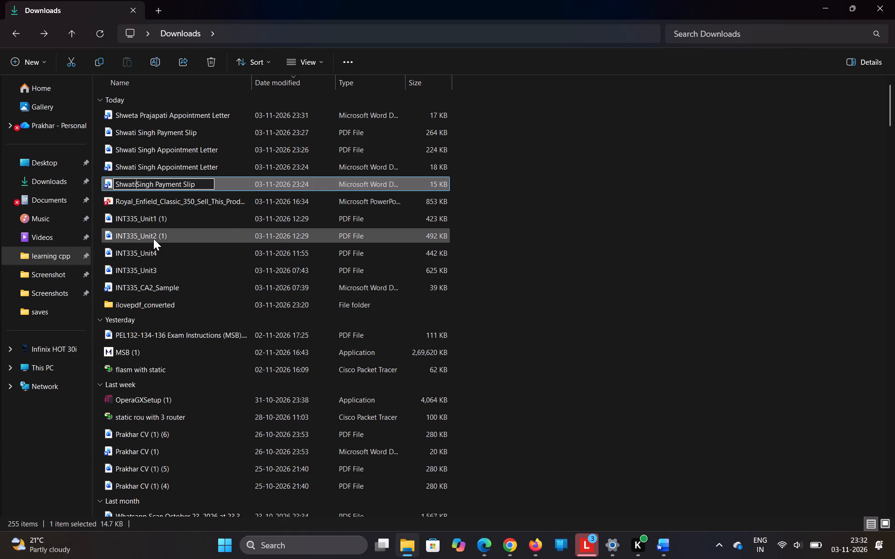
pyautogui.press('BackSpace')
pyautogui.press('BackSpace')
pyautogui.press('BackSpace')
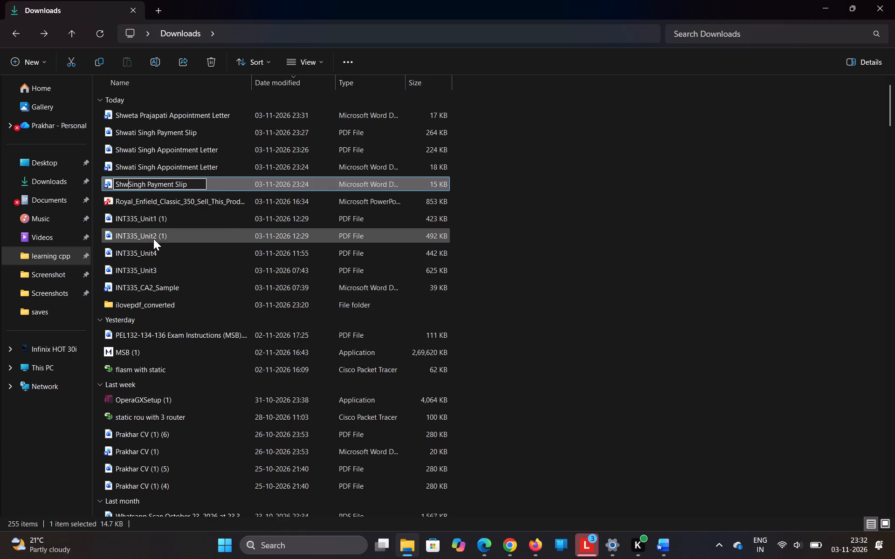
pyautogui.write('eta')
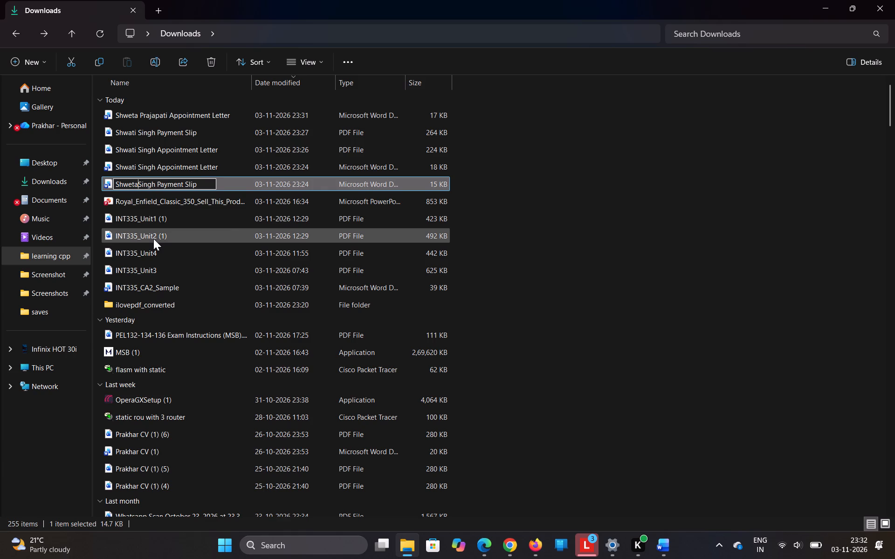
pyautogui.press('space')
pyautogui.click(157, 186)
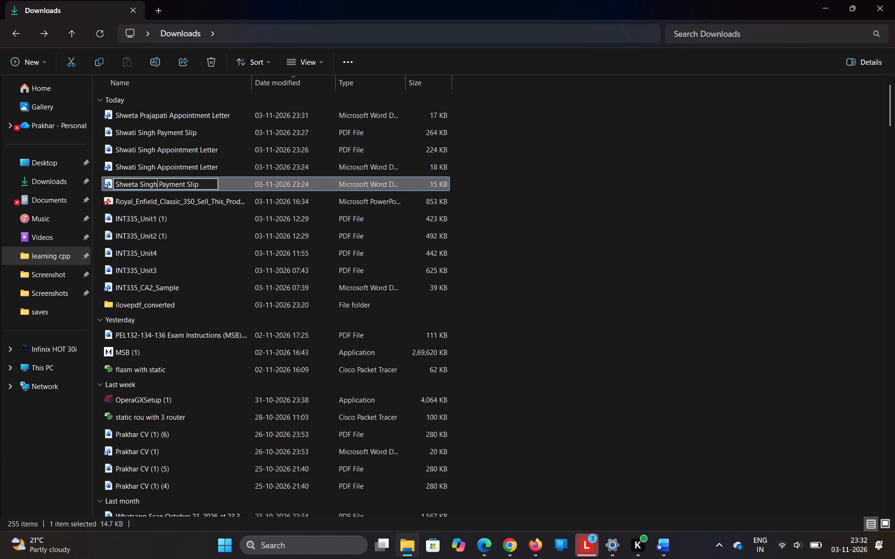
pyautogui.press('BackSpace')
pyautogui.press('BackSpace')
pyautogui.press('BackSpace')
pyautogui.press('BackSpace')
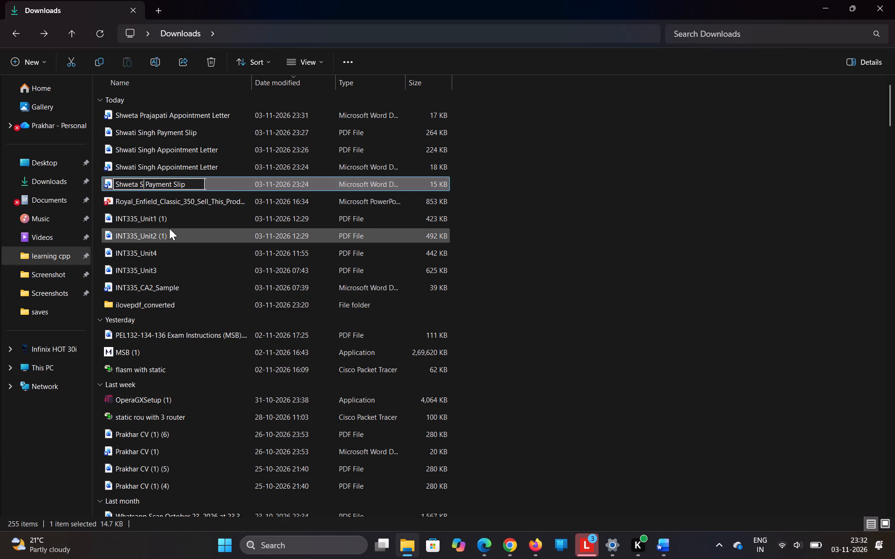
pyautogui.press('BackSpace')
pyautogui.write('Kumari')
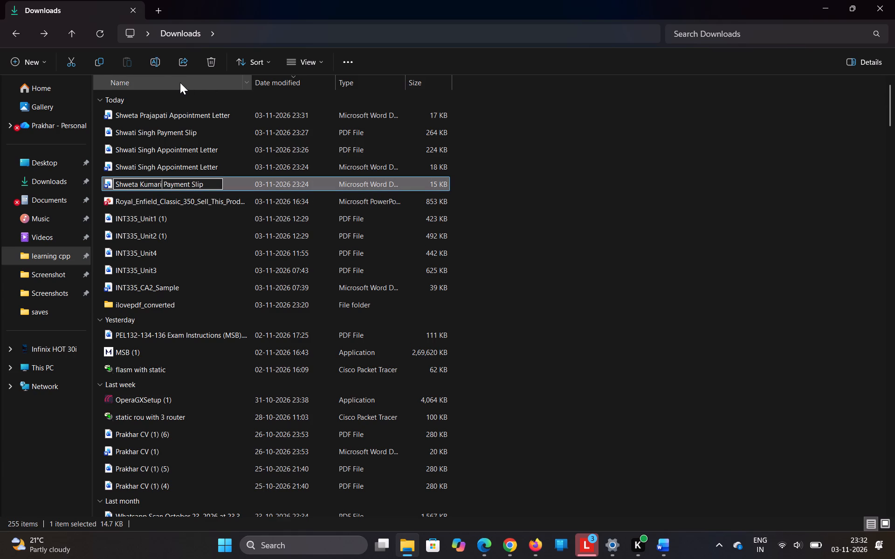
pyautogui.click(651, 171)
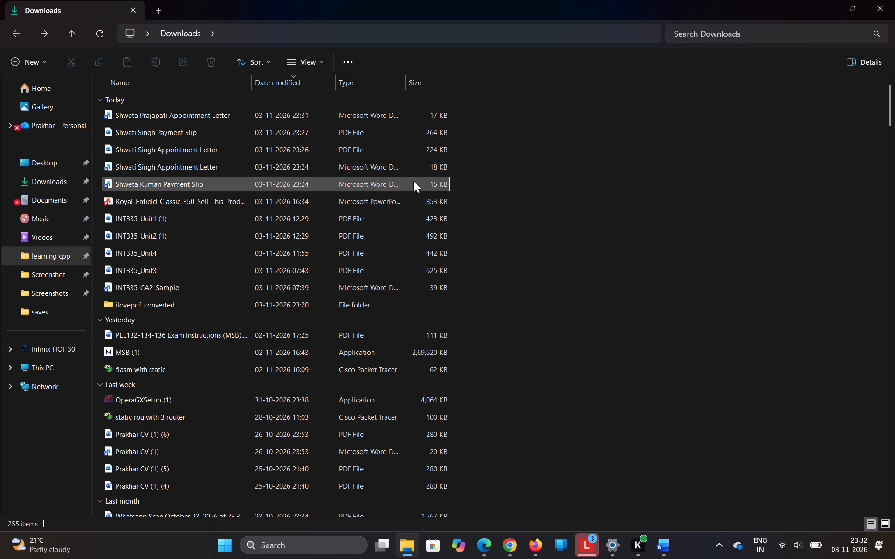
# Open the renamed payment slip in Word and replace the bracketed Intern Name with the second intern's name.
pyautogui.doubleClick(413, 180)
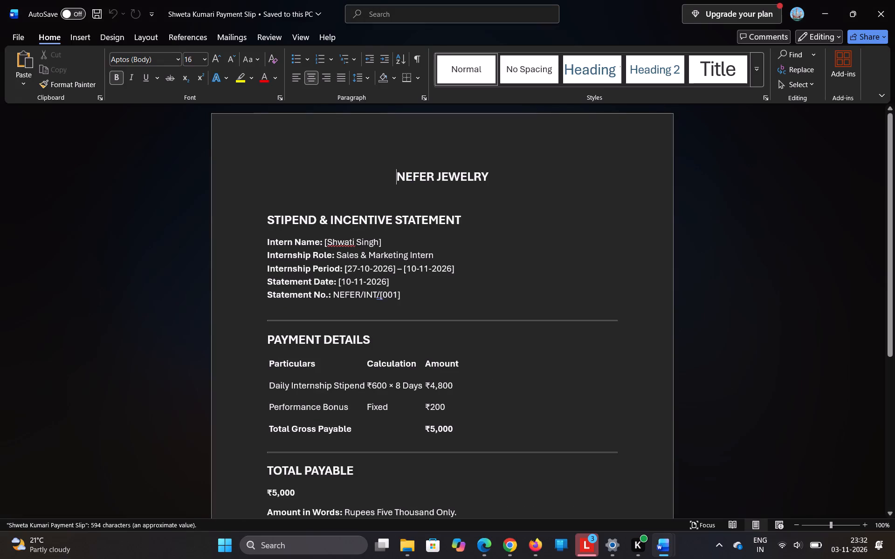
pyautogui.click(353, 246)
pyautogui.press('BackSpace')
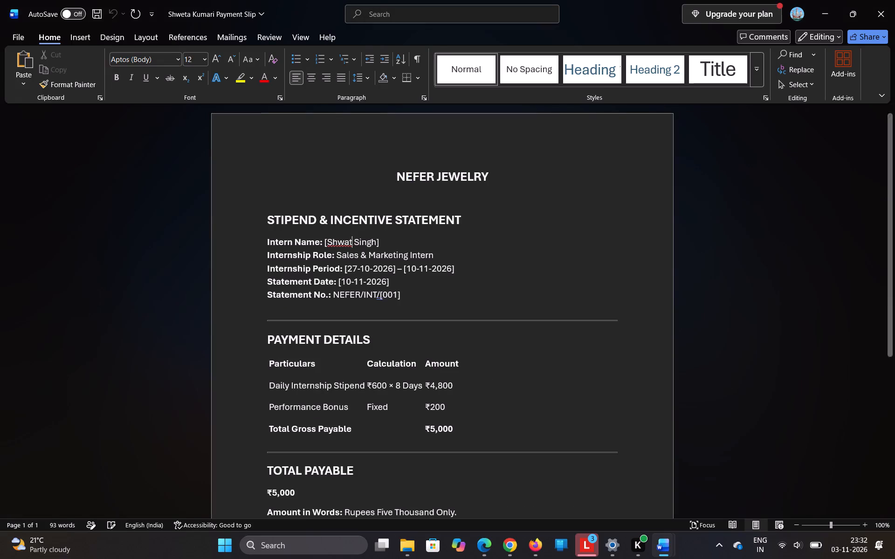
pyautogui.press('BackSpace')
pyautogui.press('BackSpace')
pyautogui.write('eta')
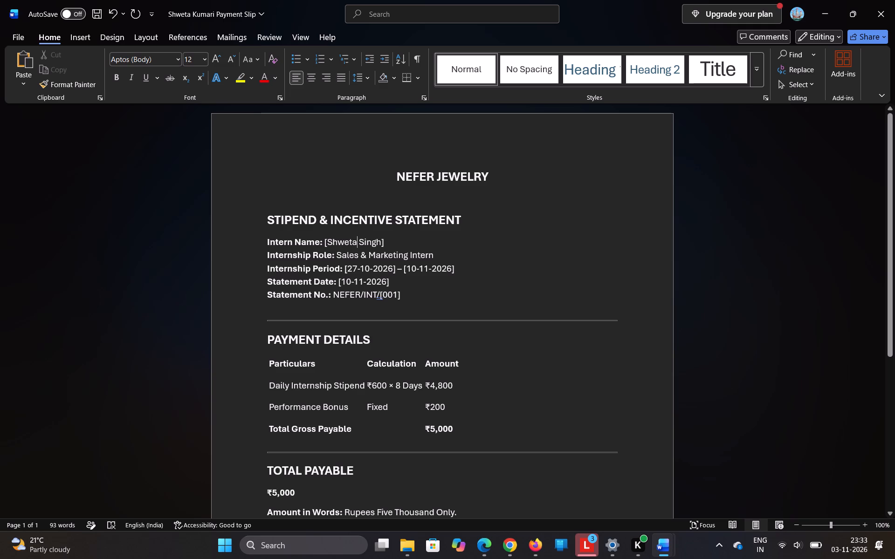
pyautogui.click(381, 240)
pyautogui.press('BackSpace')
pyautogui.press('BackSpace')
pyautogui.press('BackSpace')
pyautogui.press('BackSpace')
pyautogui.press('BackSpace')
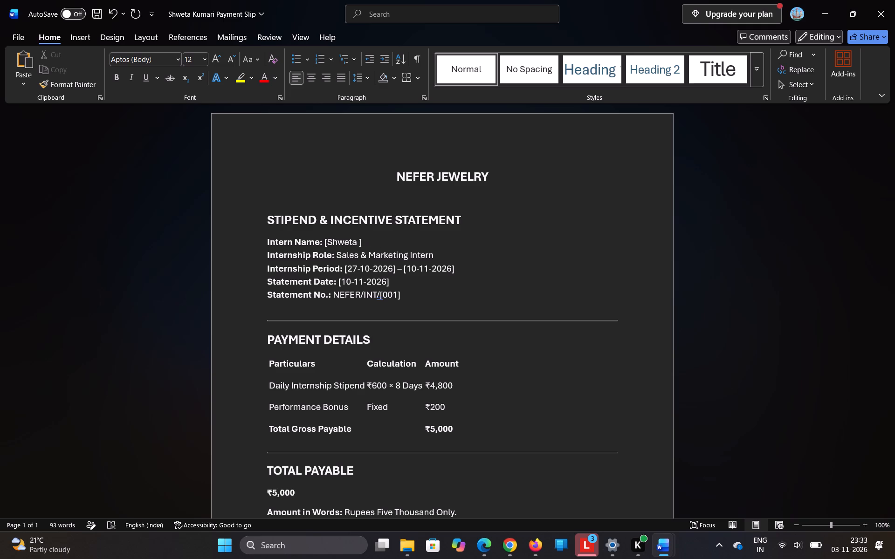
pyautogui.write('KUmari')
pyautogui.click(367, 243)
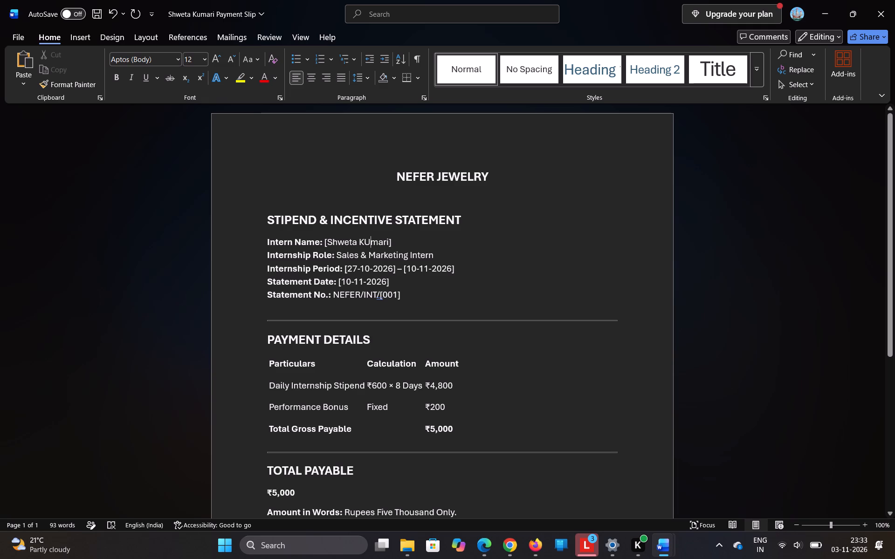
pyautogui.press('BackSpace')
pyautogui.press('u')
# Review the rest of the payment slip down to the signatory section and save the document.
pyautogui.scroll(-1, 396, 297)
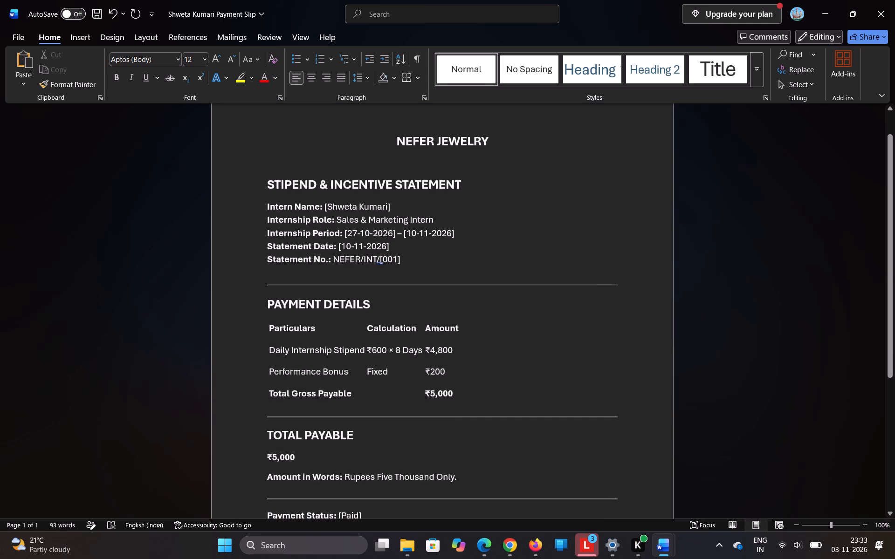
pyautogui.scroll(-2, 396, 297)
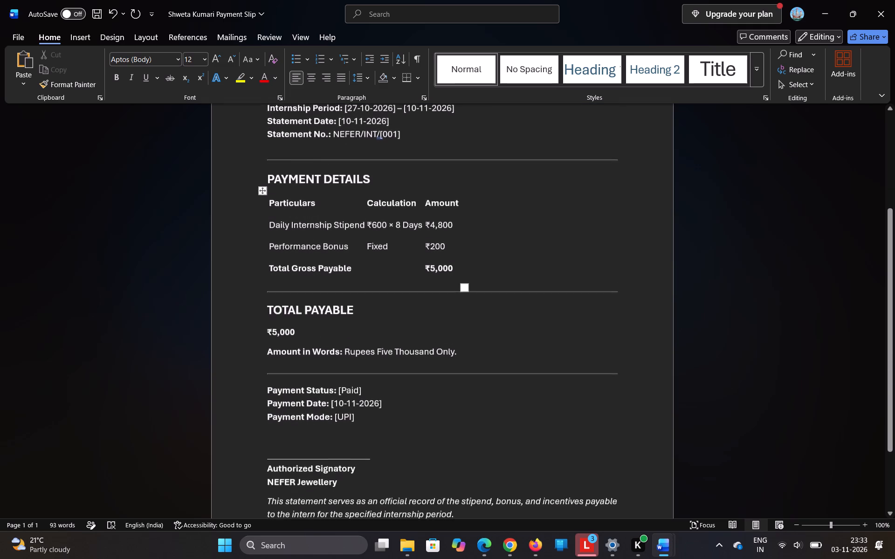
pyautogui.scroll(-2, 396, 297)
pyautogui.scroll(2, 396, 297)
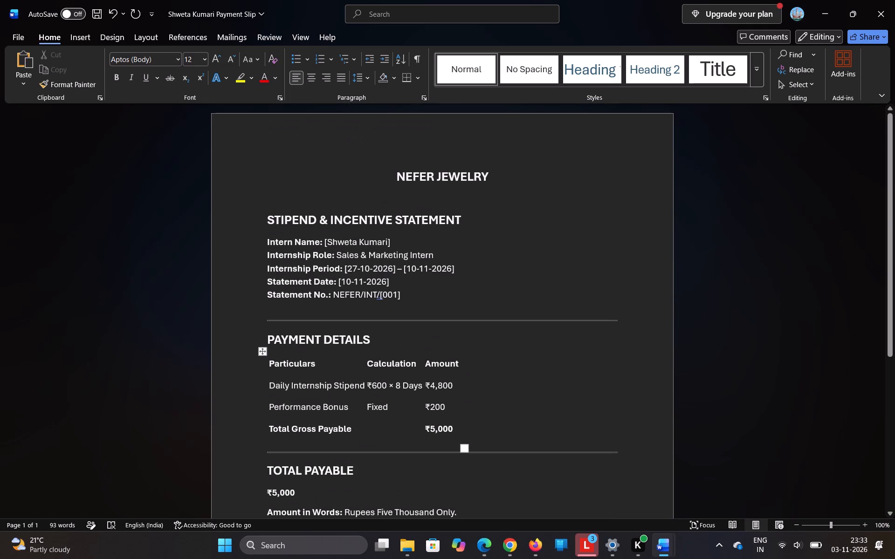
pyautogui.click(100, 20)
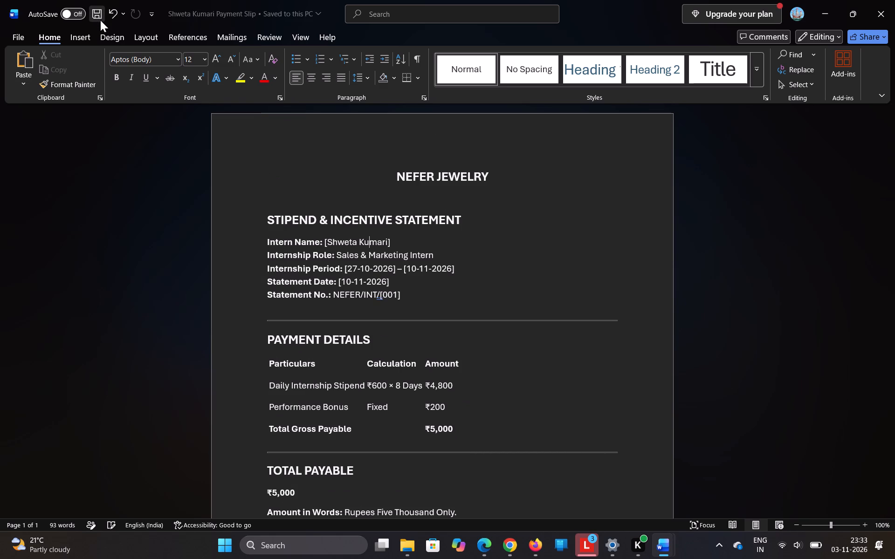
# Switch to Chrome, close the other intern's letter PDF, and convert the second intern's Word appointment letter to PDF with iLovePDF.
pyautogui.click(405, 550)
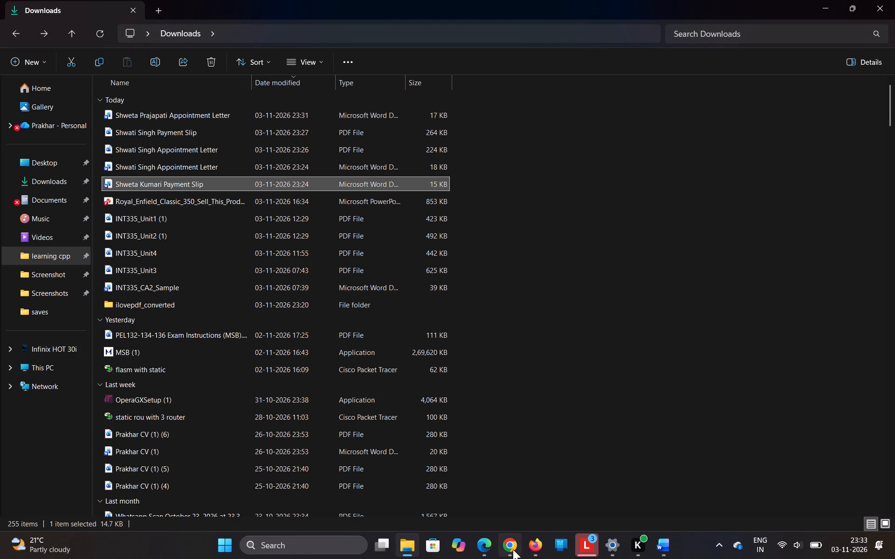
pyautogui.click(513, 549)
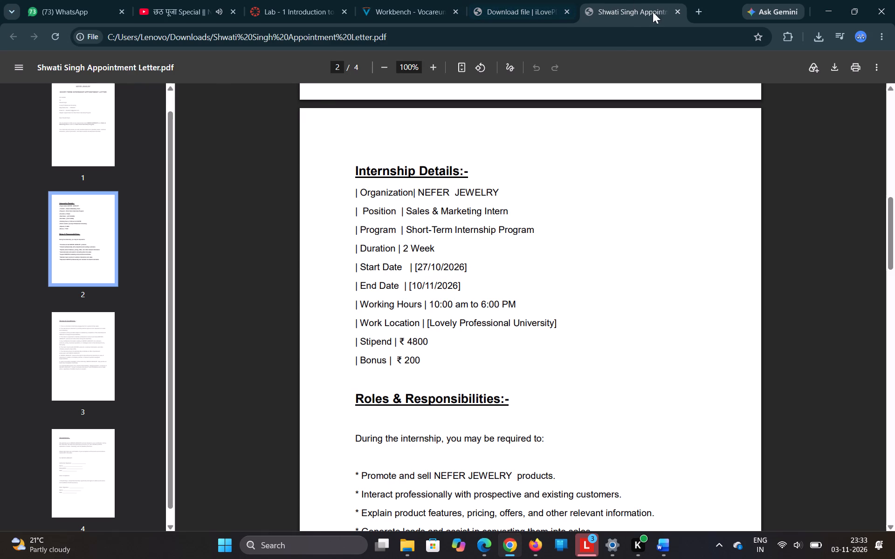
pyautogui.click(674, 11)
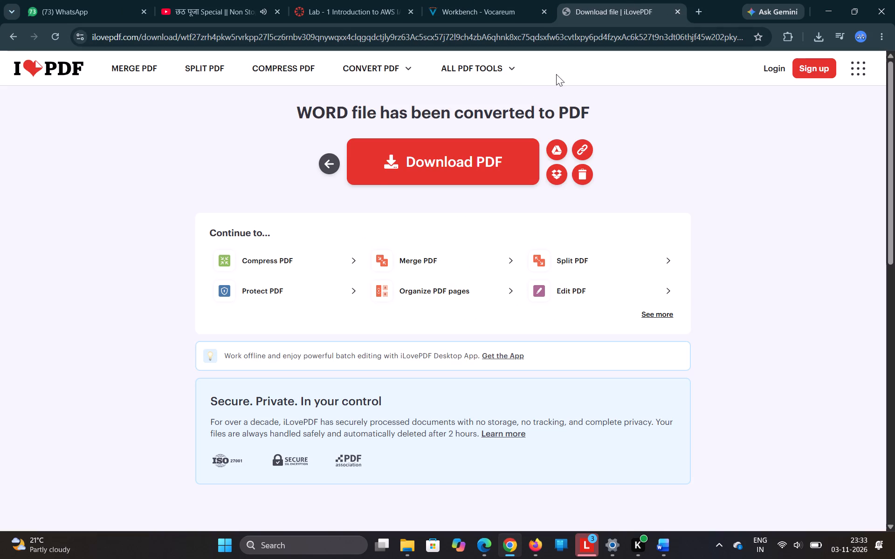
pyautogui.click(334, 163)
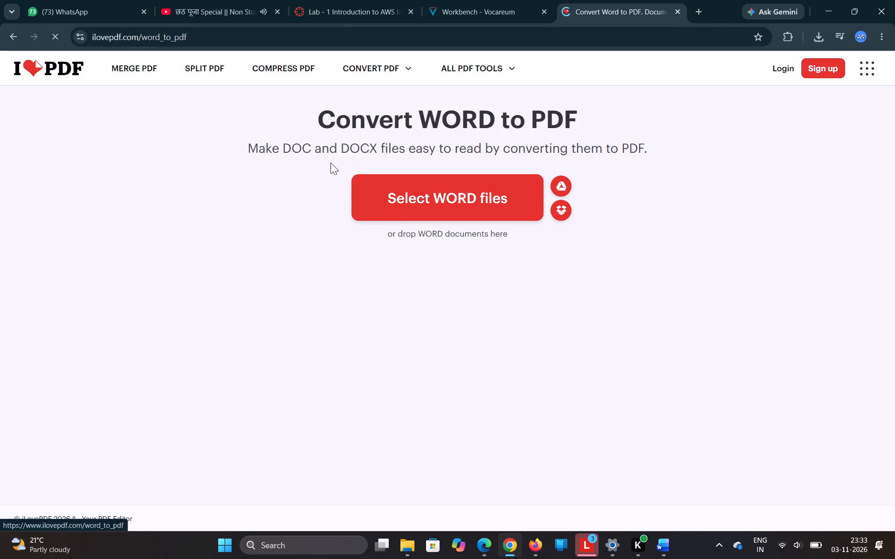
pyautogui.click(434, 201)
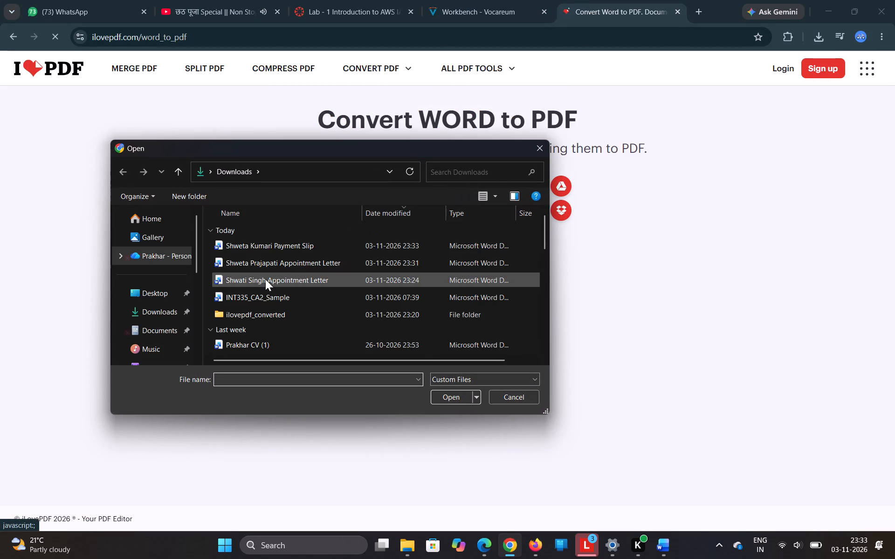
pyautogui.click(277, 258)
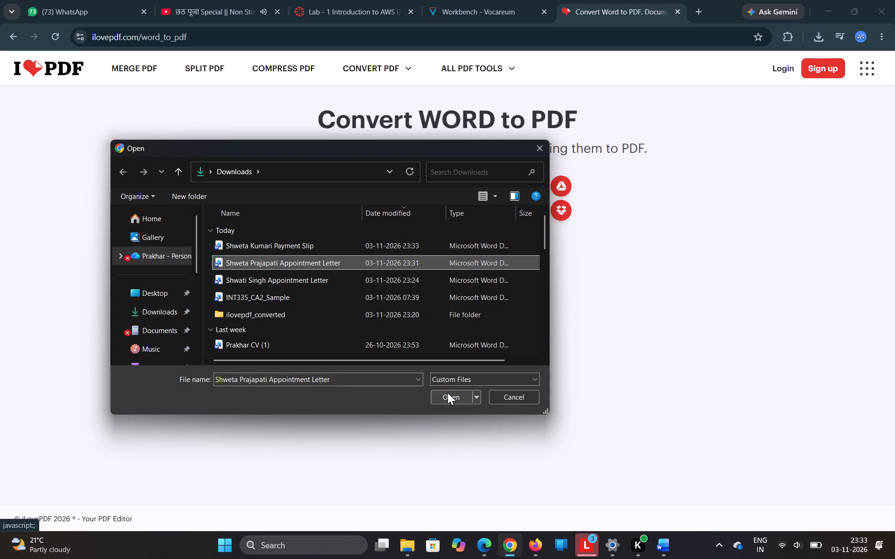
pyautogui.click(447, 393)
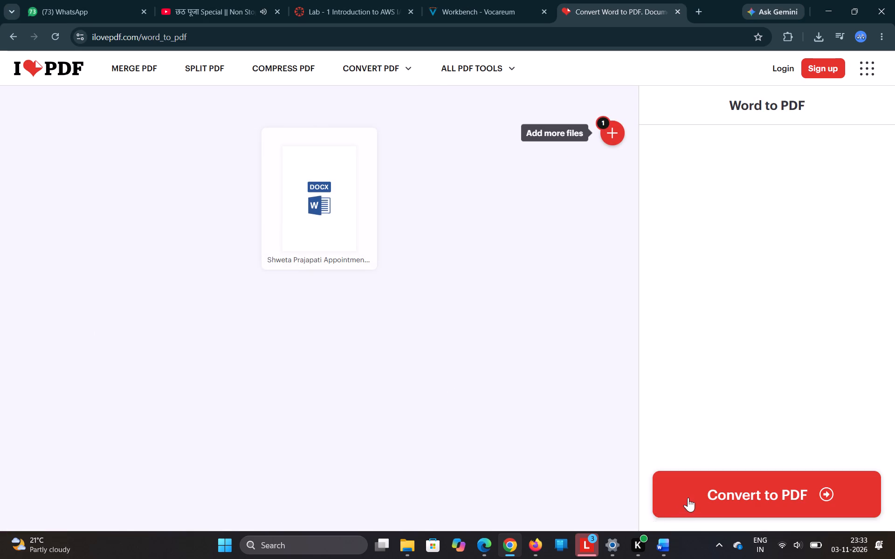
pyautogui.click(688, 498)
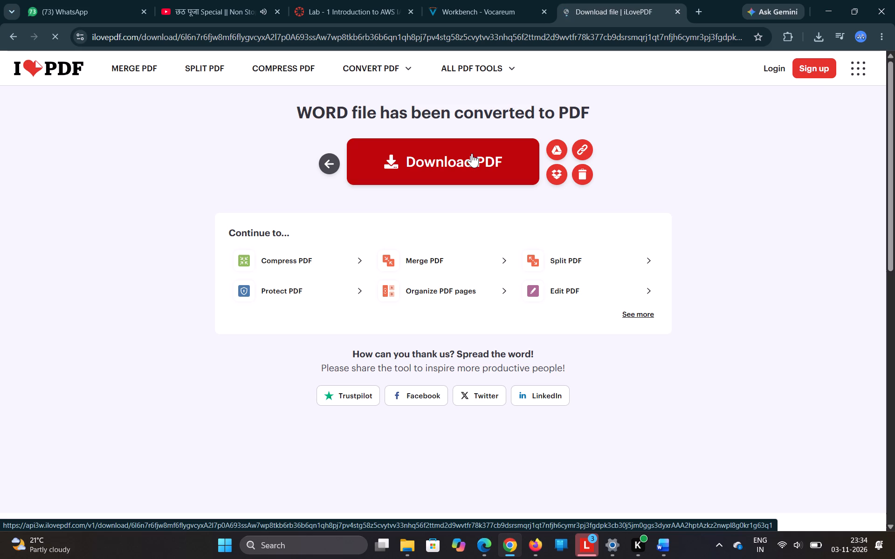
# Download the second intern's converted appointment letter PDF from iLovePDF and check the browser's recent downloads for it.
pyautogui.click(472, 153)
pyautogui.click(817, 42)
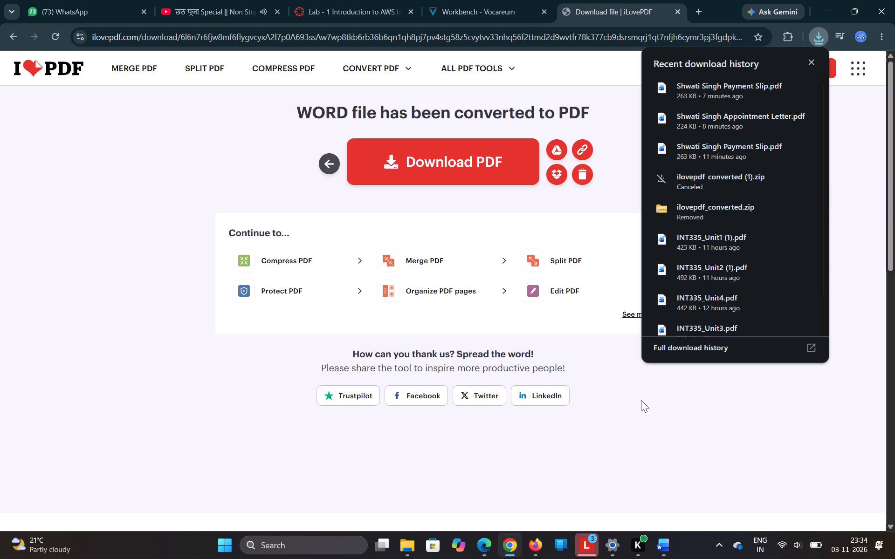
pyautogui.click(455, 165)
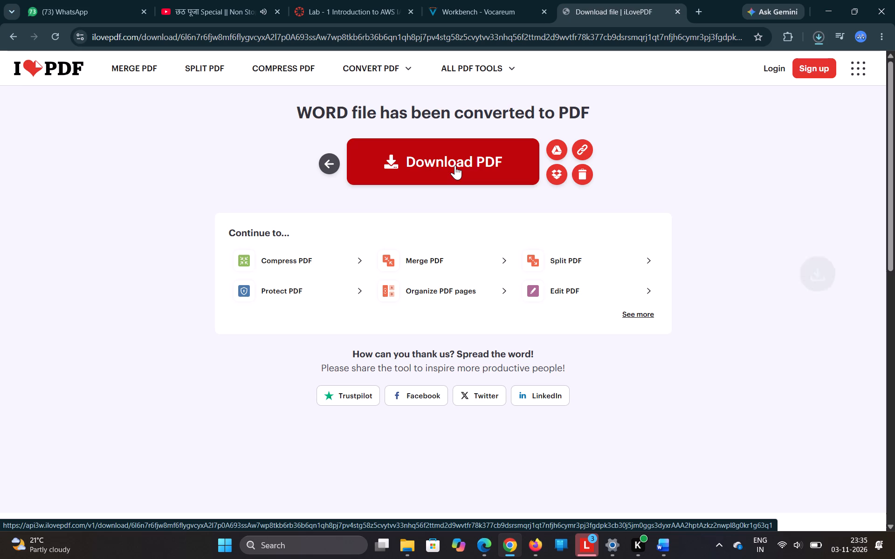
pyautogui.click(819, 41)
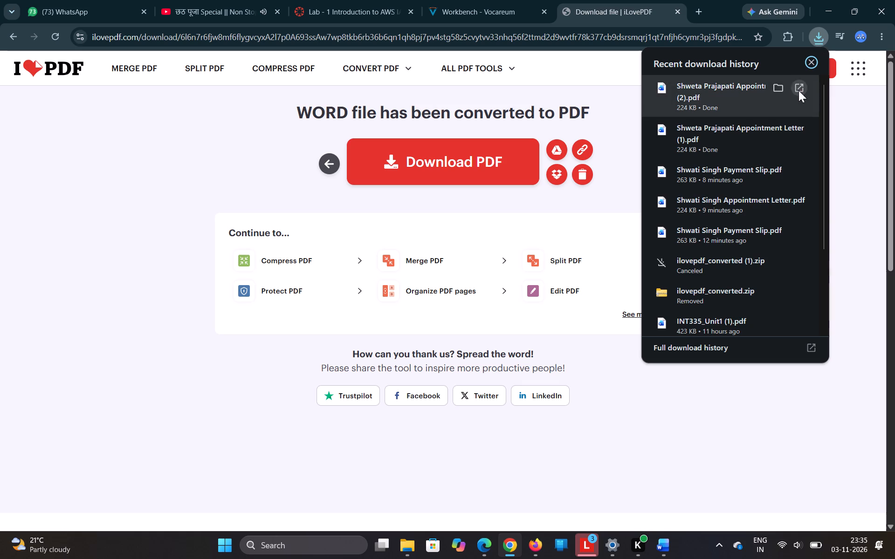
# Switch to File Explorer, refresh the Downloads folder, and delete the duplicate appointment letter PDF numbered (2).
pyautogui.click(412, 557)
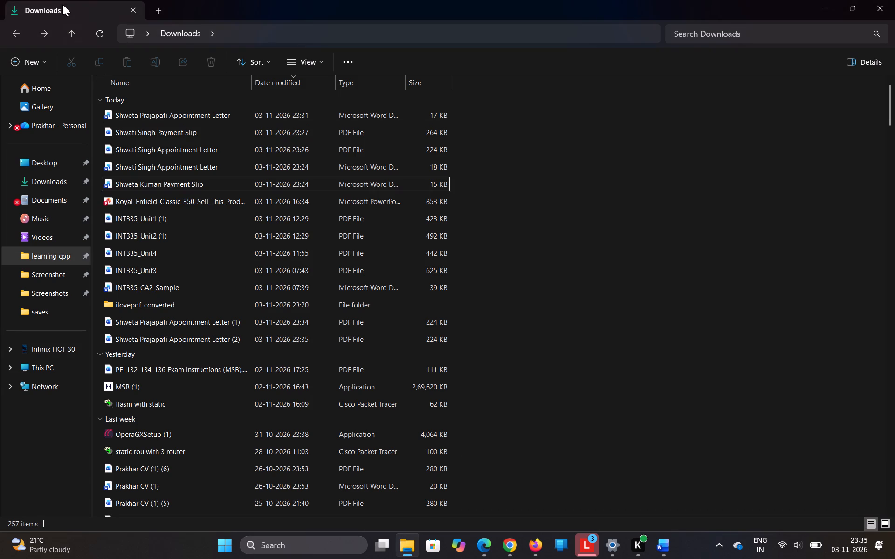
pyautogui.click(97, 37)
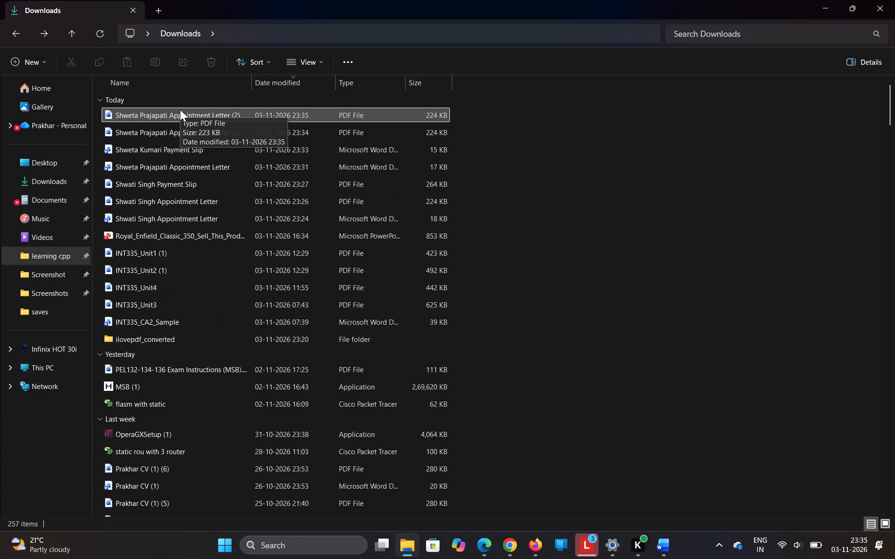
pyautogui.click(180, 109)
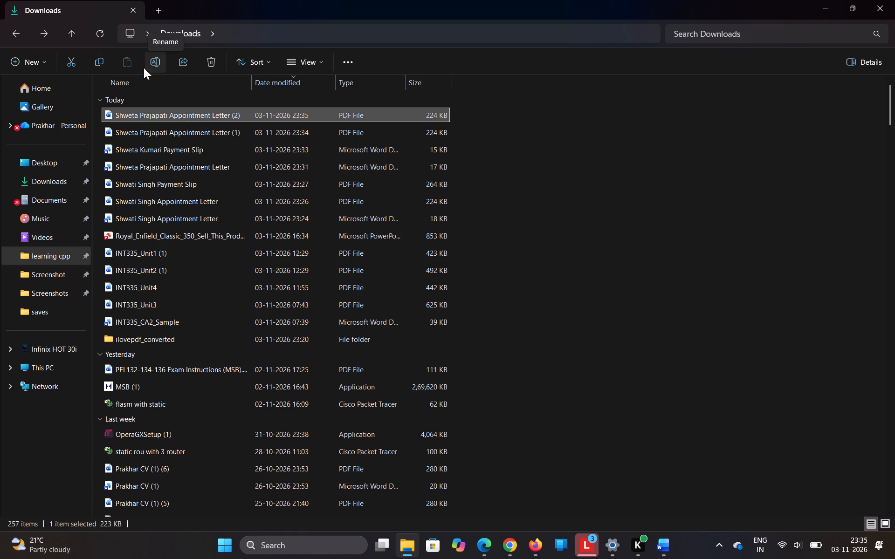
pyautogui.click(207, 59)
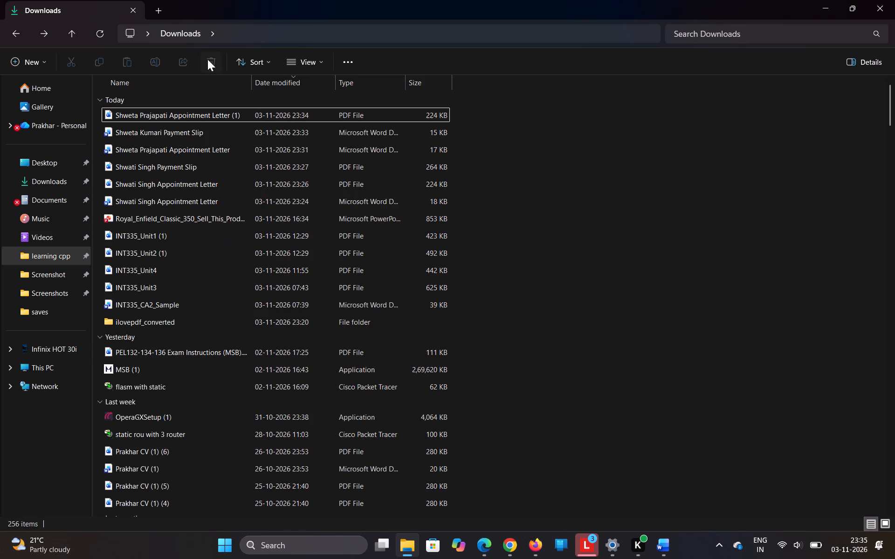
# Copy the second intern's appointment letter PDF numbered (1) in the Downloads folder.
pyautogui.click(234, 116)
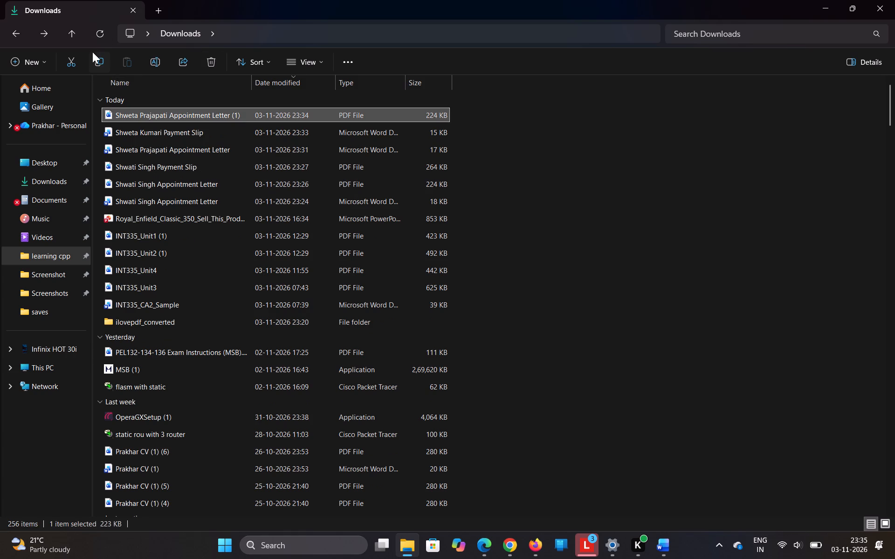
pyautogui.click(100, 63)
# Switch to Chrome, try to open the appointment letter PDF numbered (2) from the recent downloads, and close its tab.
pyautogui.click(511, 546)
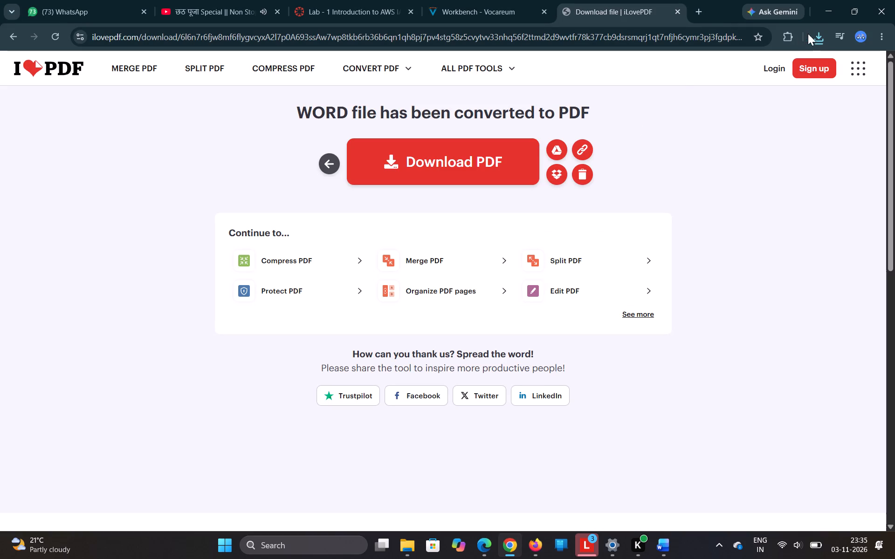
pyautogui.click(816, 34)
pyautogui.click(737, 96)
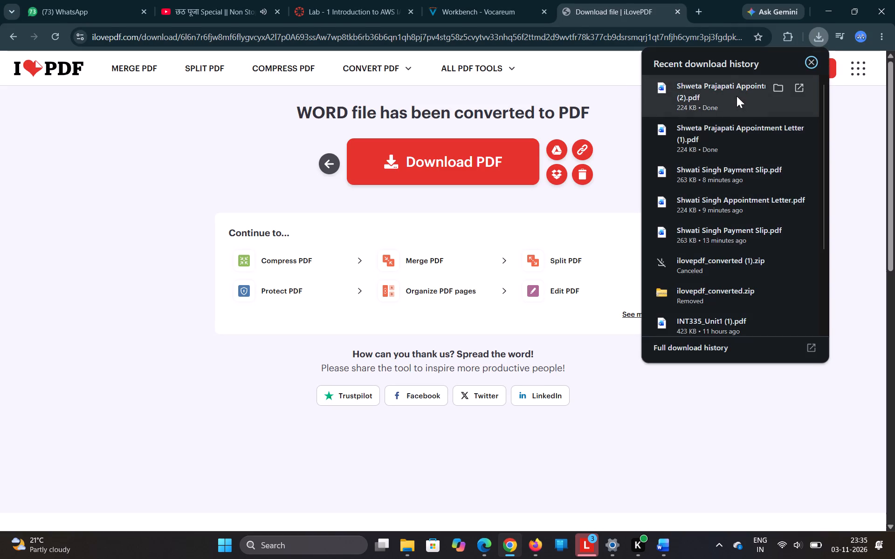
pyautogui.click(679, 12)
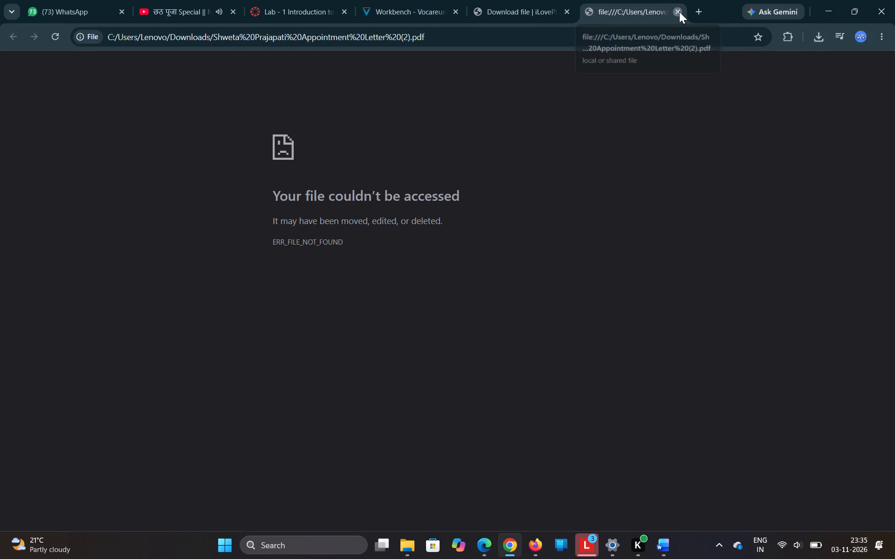
# Open the second intern's appointment letter PDF numbered (1) from the recent downloads and review its pages through the acceptance section.
pyautogui.click(819, 45)
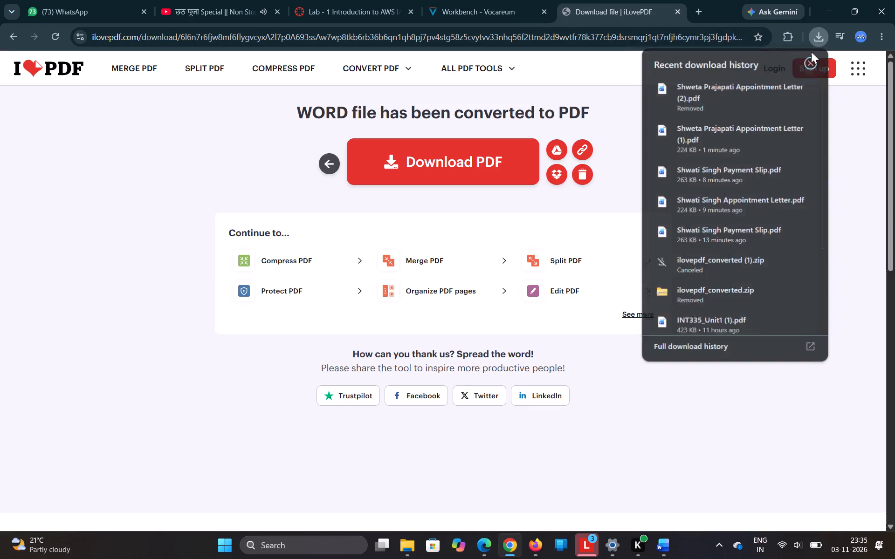
pyautogui.click(759, 134)
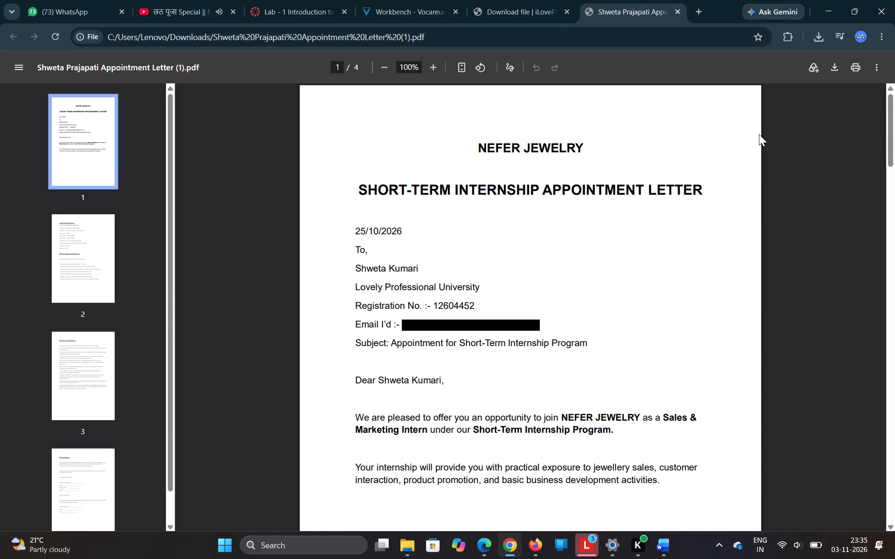
pyautogui.scroll(-7, 759, 134)
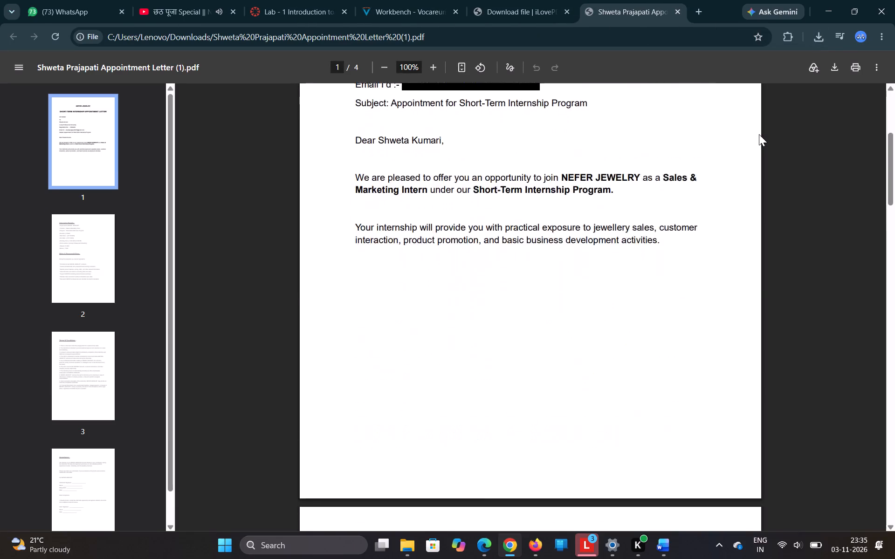
pyautogui.scroll(-2, 759, 134)
pyautogui.scroll(1, 759, 134)
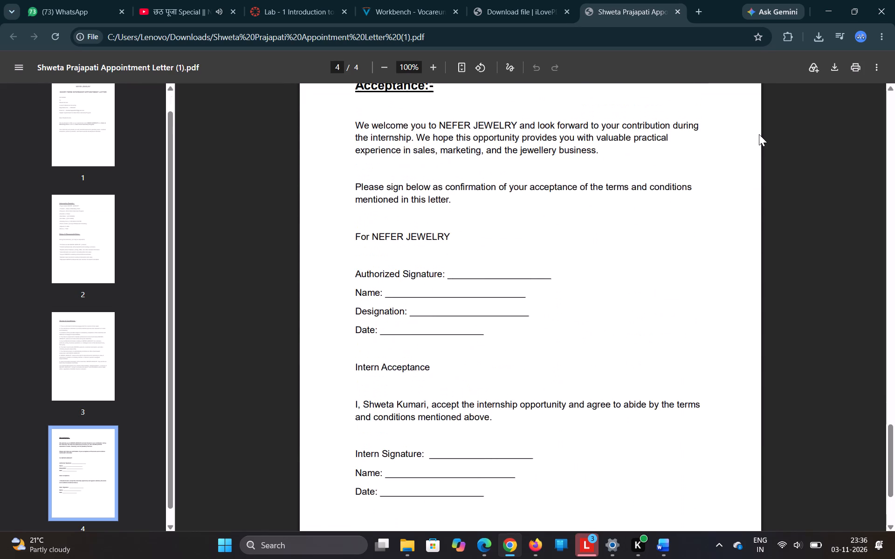
pyautogui.scroll(2, 759, 134)
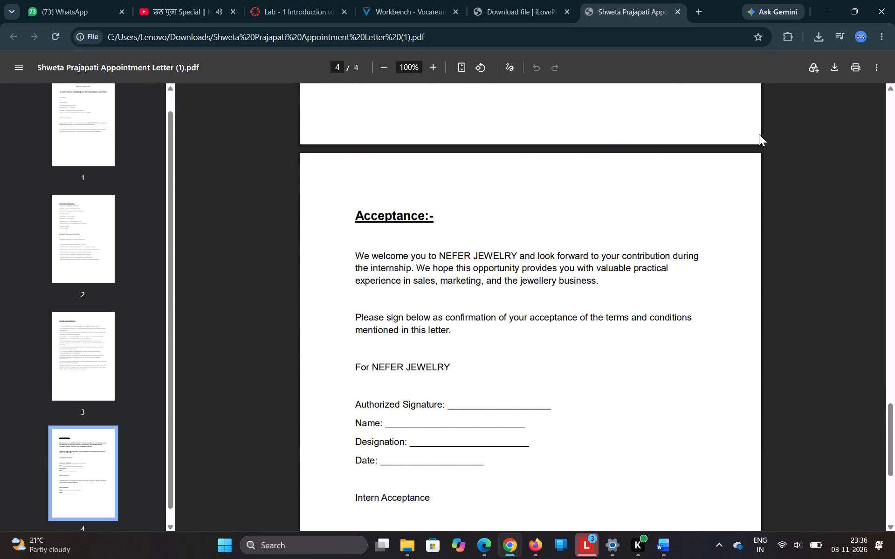
pyautogui.scroll(5, 759, 134)
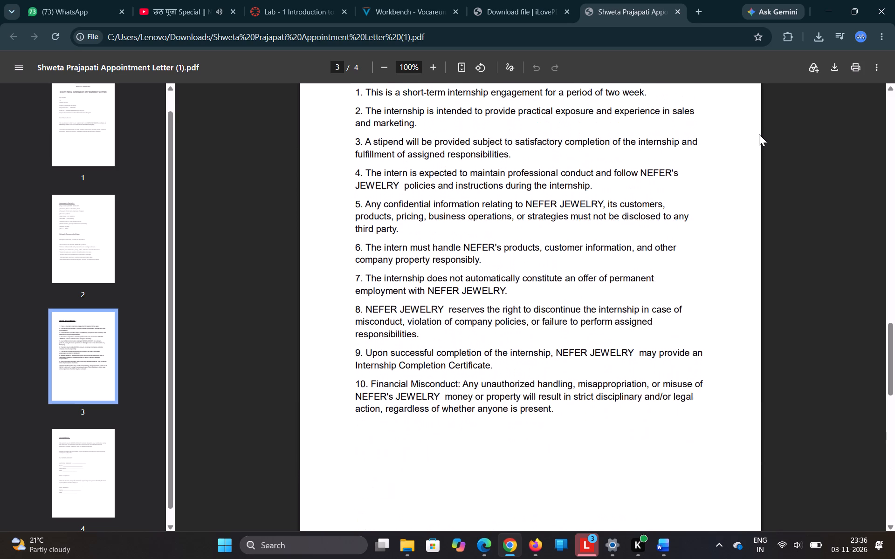
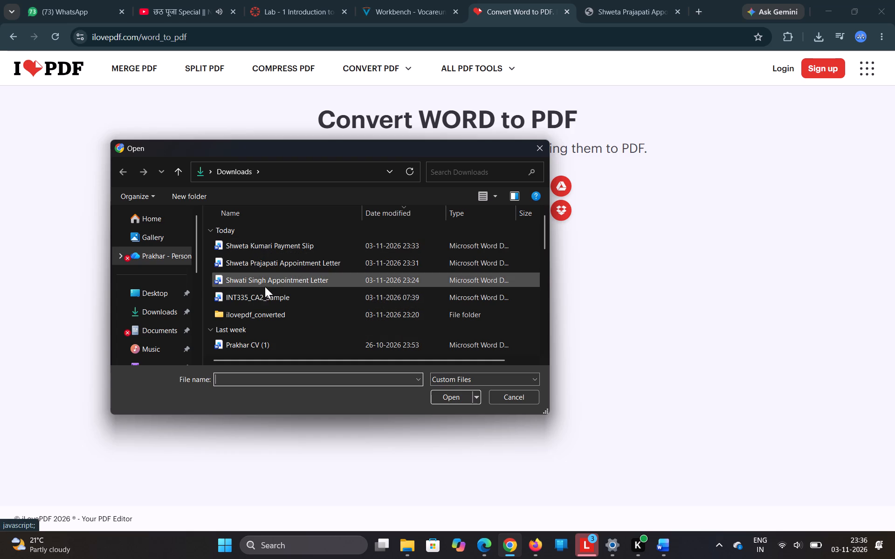
# Load the intern's Payment Slip Word document from the Downloads folder into the iLovePDF Word to PDF converter.
pyautogui.click(291, 242)
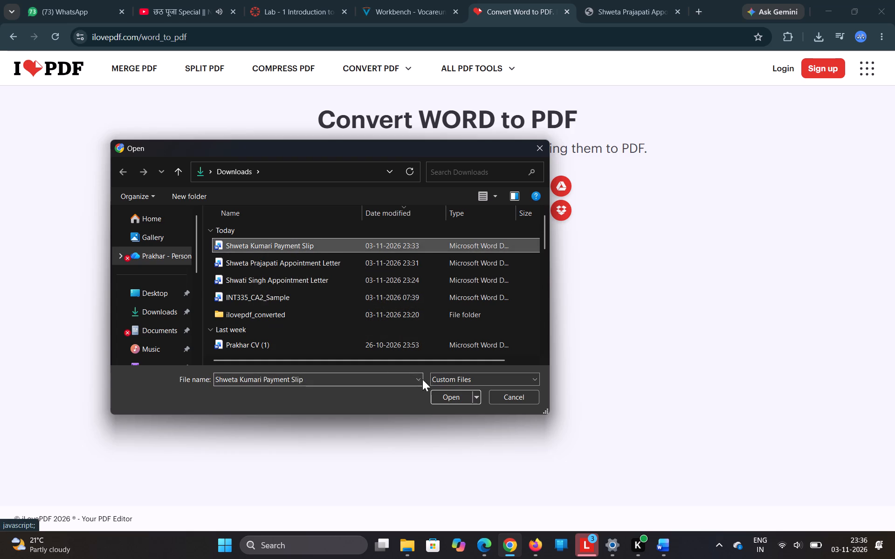
pyautogui.click(456, 397)
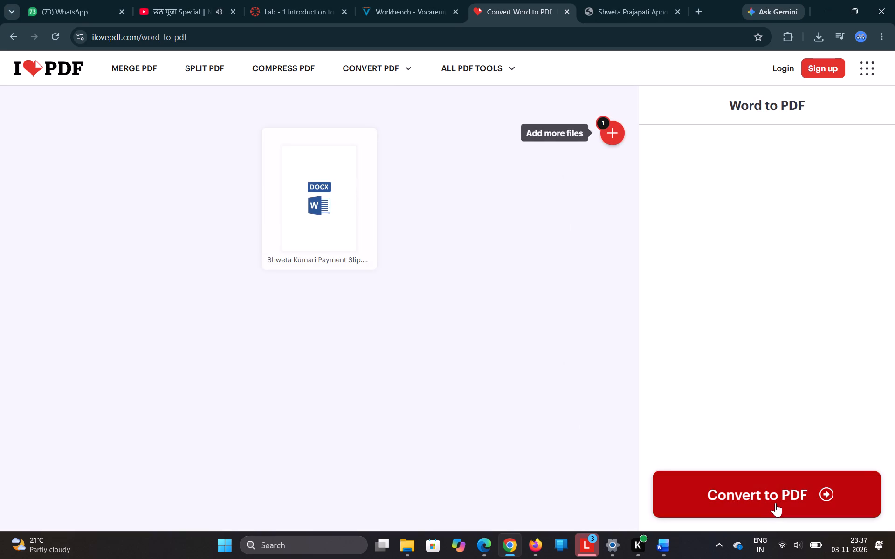
# Convert the added payment slip Word document to PDF, download the result, and check the browser's recent downloads for it.
pyautogui.click(775, 503)
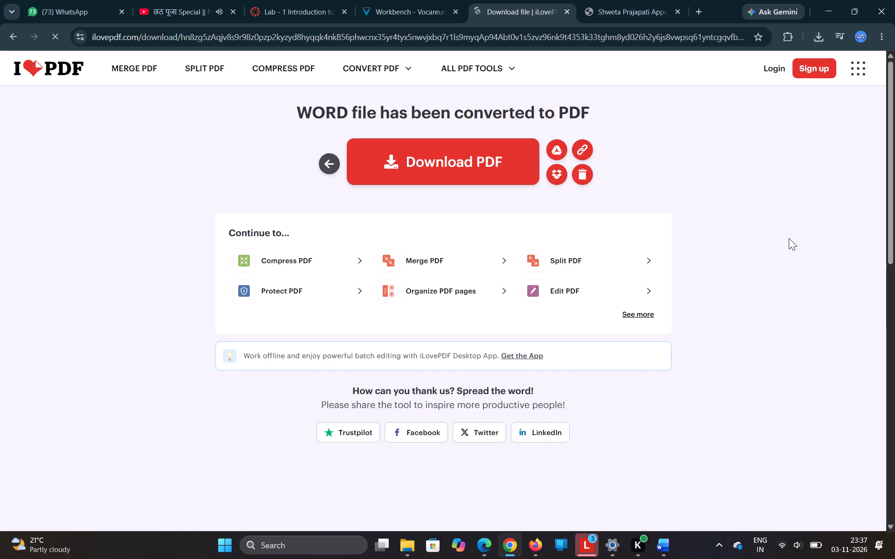
pyautogui.click(457, 156)
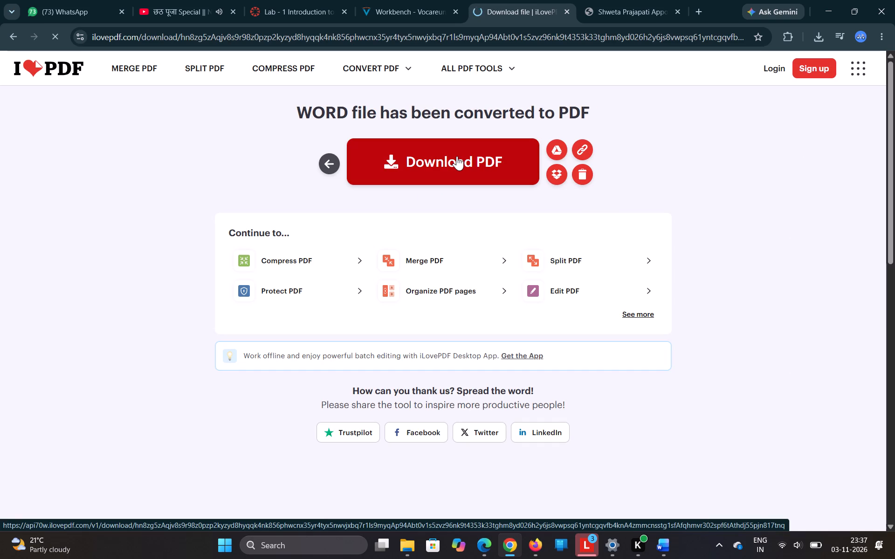
pyautogui.click(821, 37)
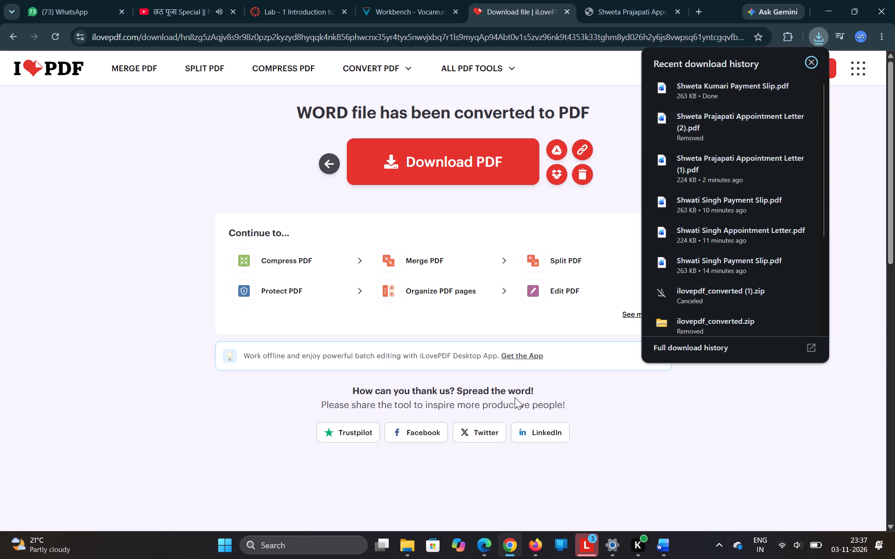
# In File Explorer, refresh the Downloads folder and copy the first intern's payment slip and appointment letter PDFs together.
pyautogui.click(407, 548)
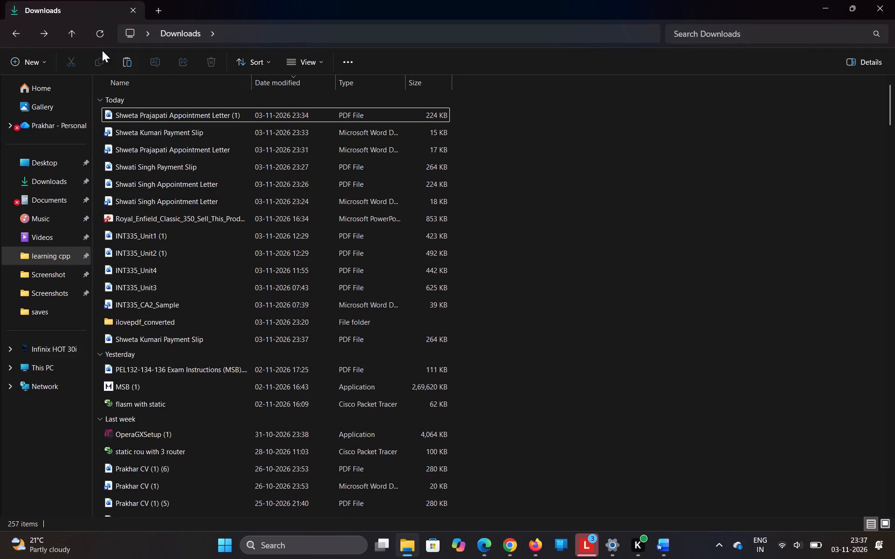
pyautogui.moveTo(102, 24); pyautogui.dragTo(102, 29)
pyautogui.click(102, 29)
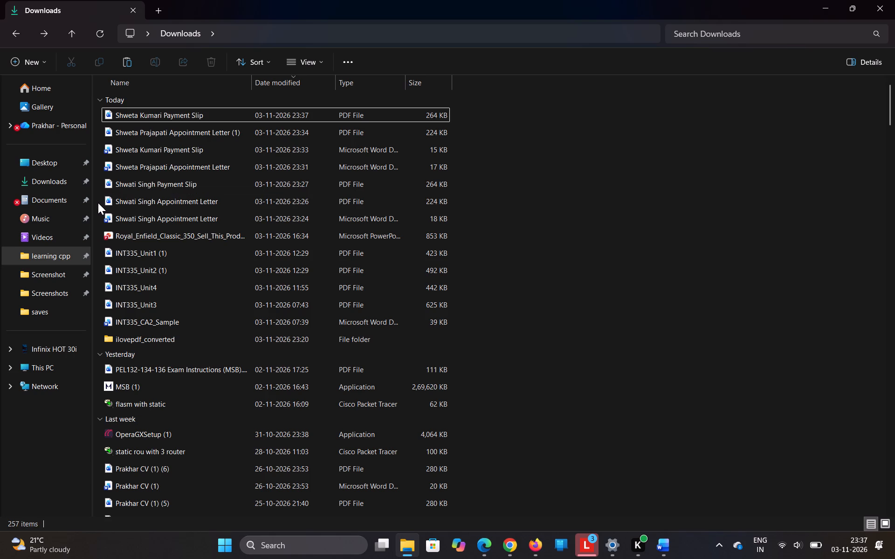
pyautogui.moveTo(98, 203); pyautogui.dragTo(118, 183)
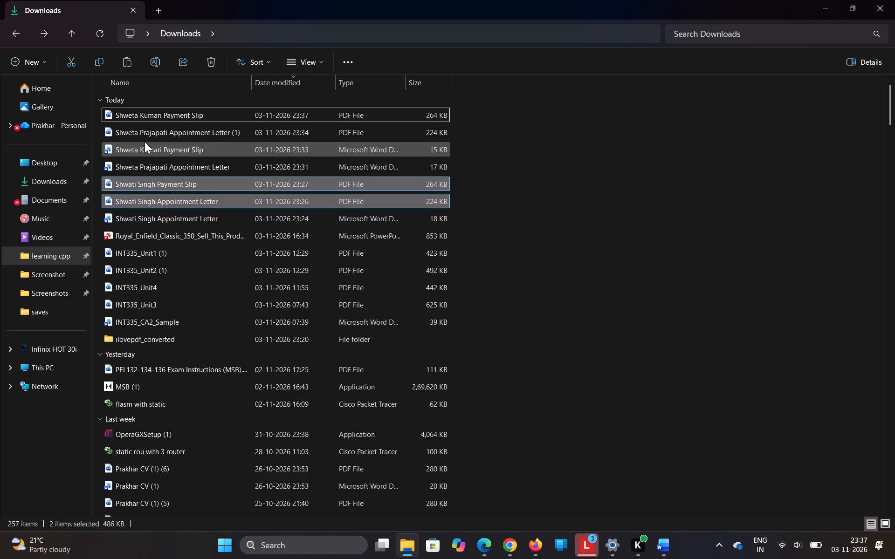
pyautogui.click(91, 71)
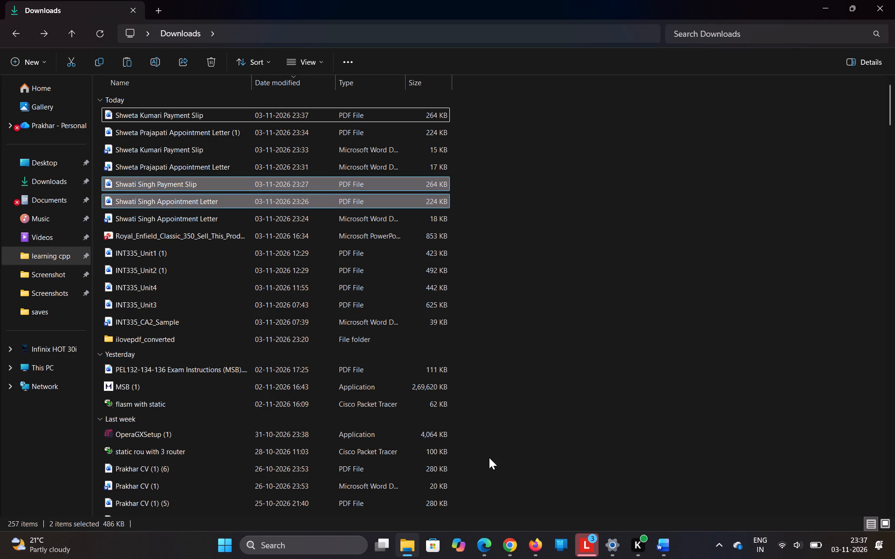
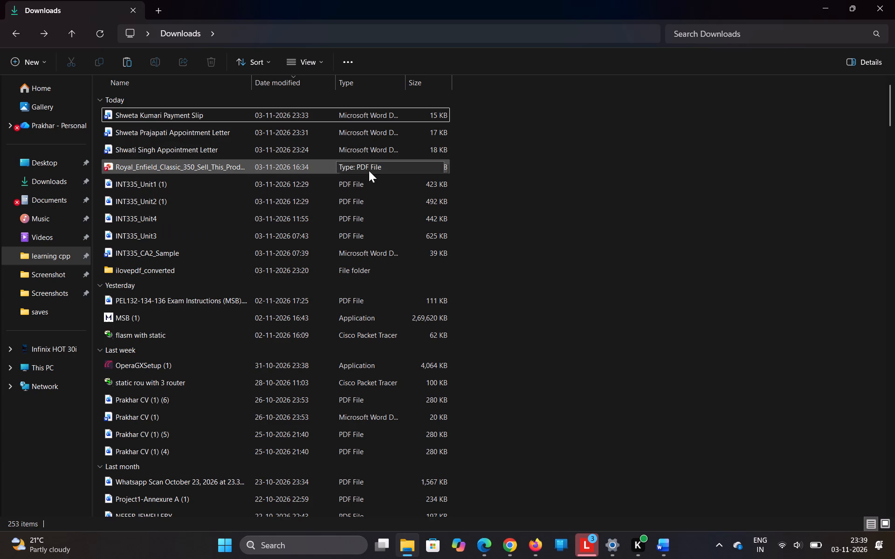
# Look through the Downloads folder from the newest files to those from September 2026 for the converted payment slip.
pyautogui.click(517, 193)
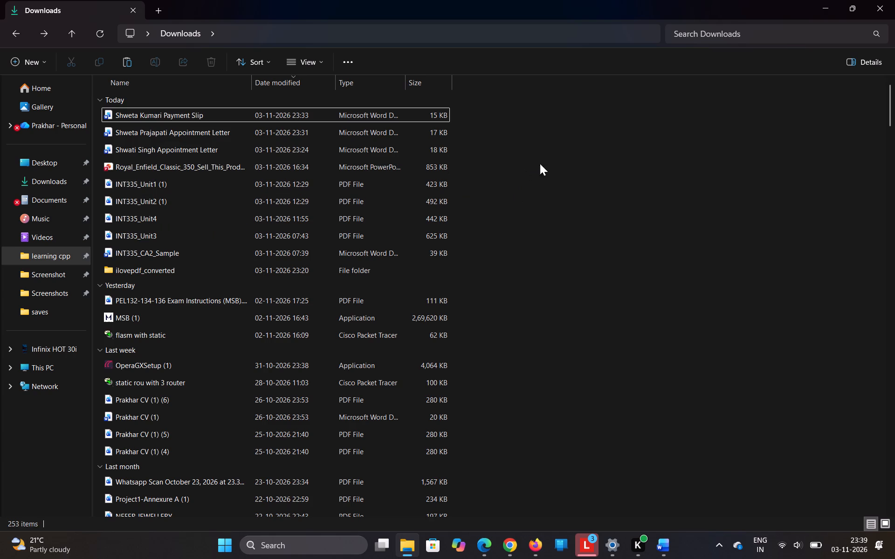
pyautogui.click(564, 213)
pyautogui.scroll(-7, 564, 213)
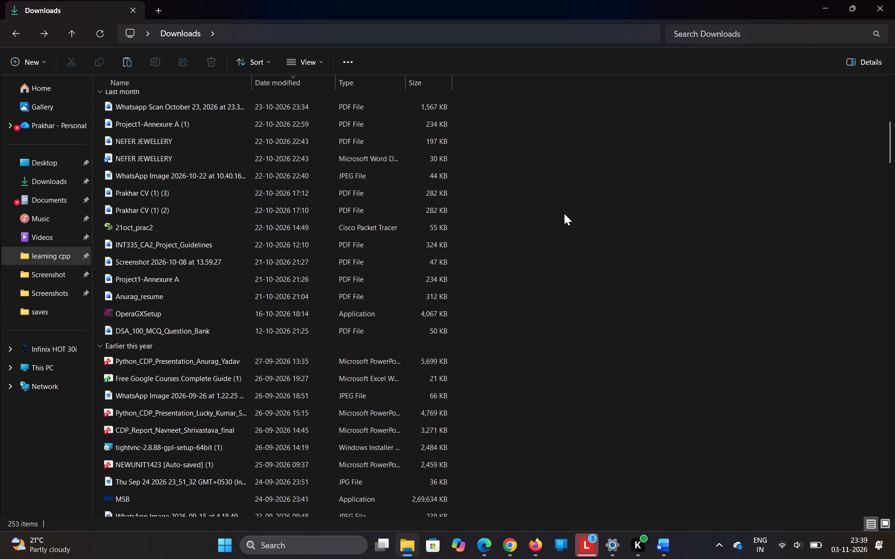
pyautogui.scroll(-3, 564, 213)
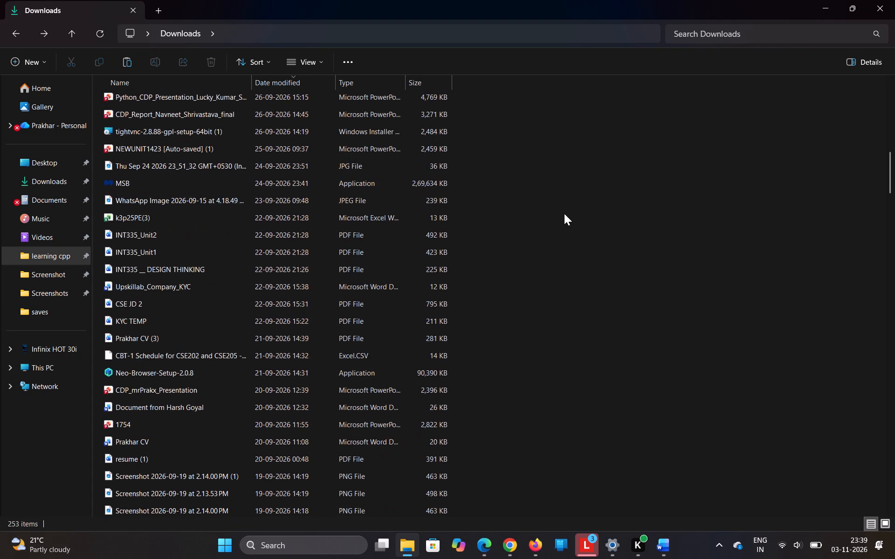
pyautogui.scroll(-3, 564, 213)
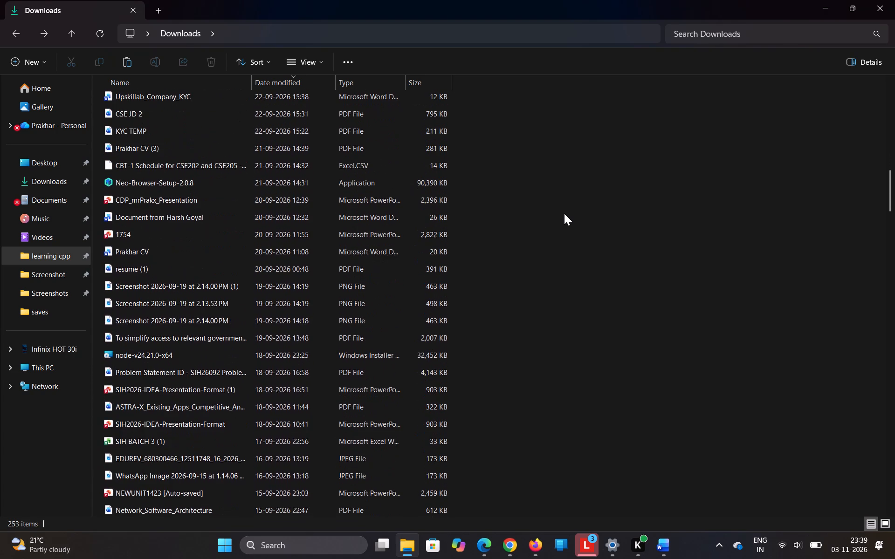
pyautogui.scroll(-3, 564, 213)
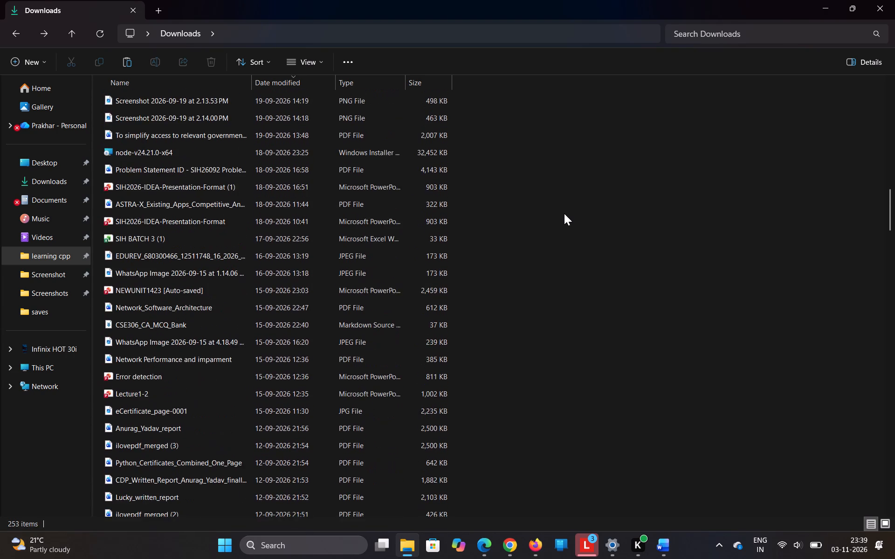
pyautogui.scroll(-4, 564, 213)
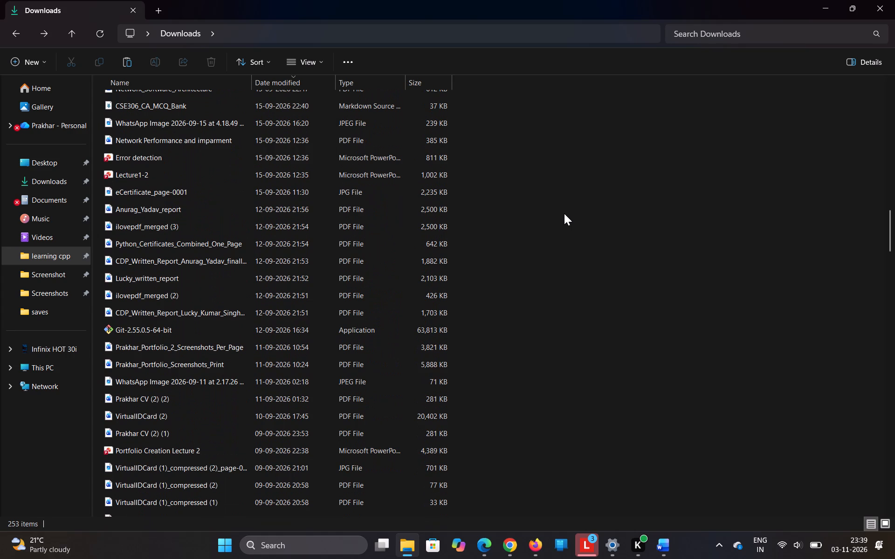
pyautogui.scroll(-1, 564, 213)
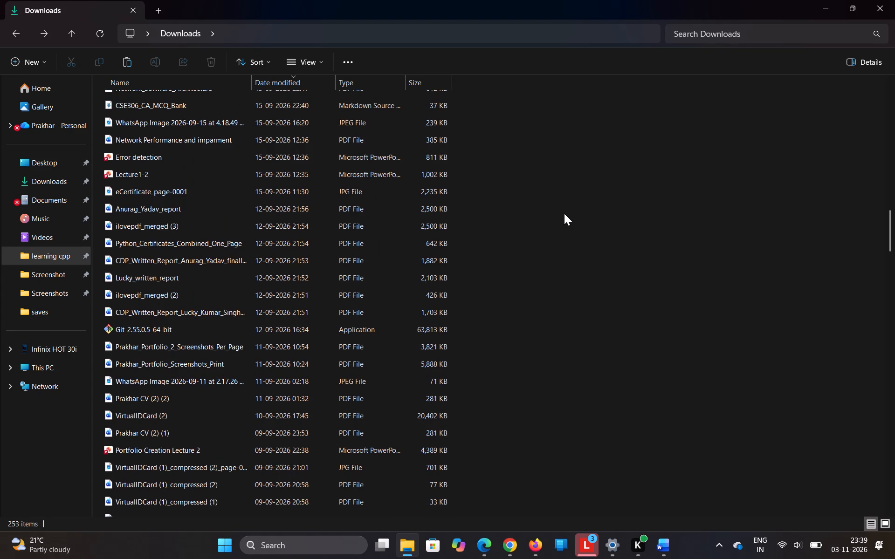
pyautogui.keyDown('ctrl'); pyautogui.scroll(1, 311, 438); pyautogui.keyUp('ctrl')
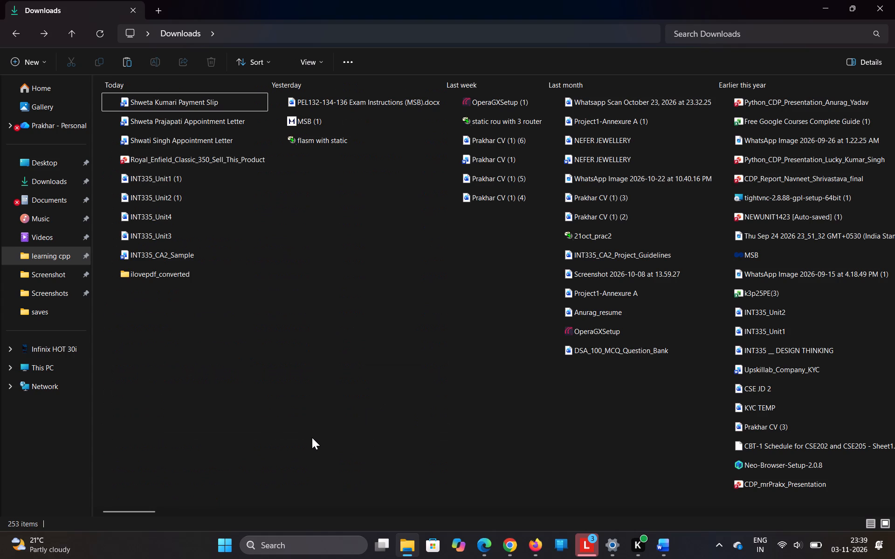
# Reopen the Downloads folder and display its files in the Details view.
pyautogui.click(19, 33)
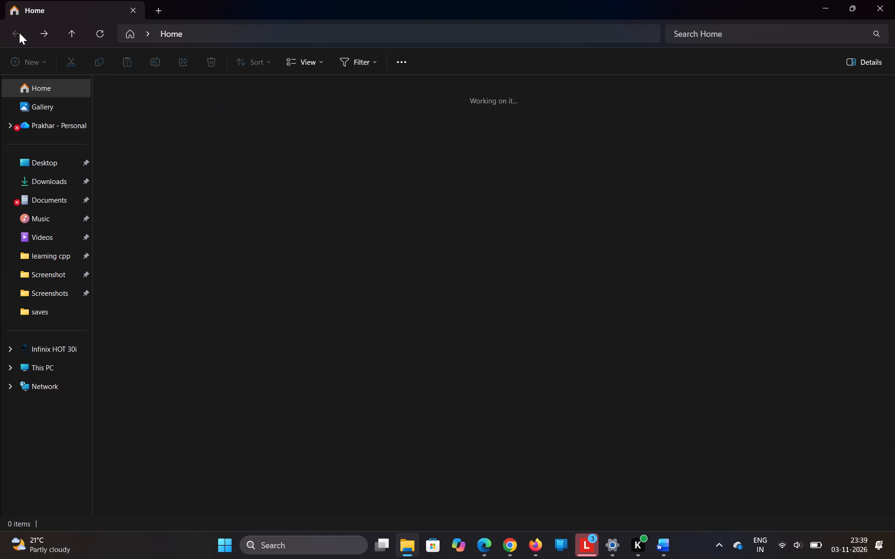
pyautogui.click(44, 196)
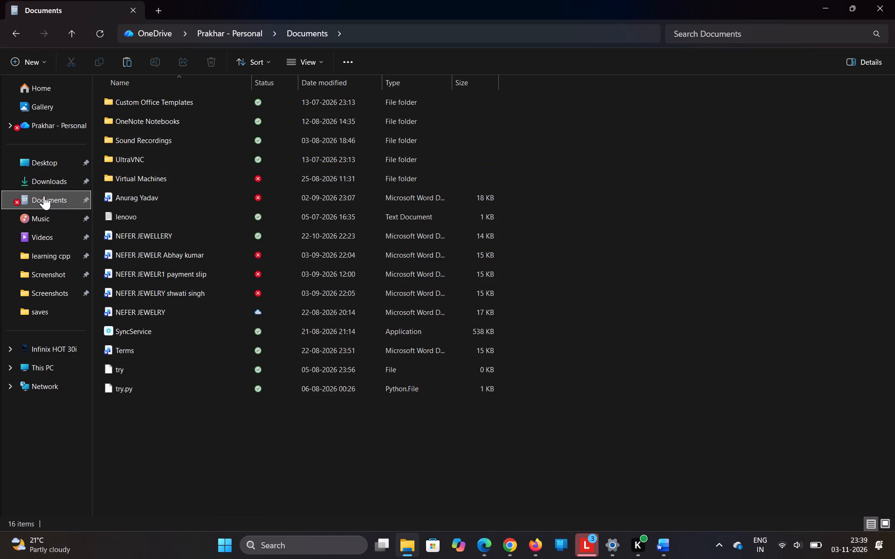
pyautogui.click(59, 178)
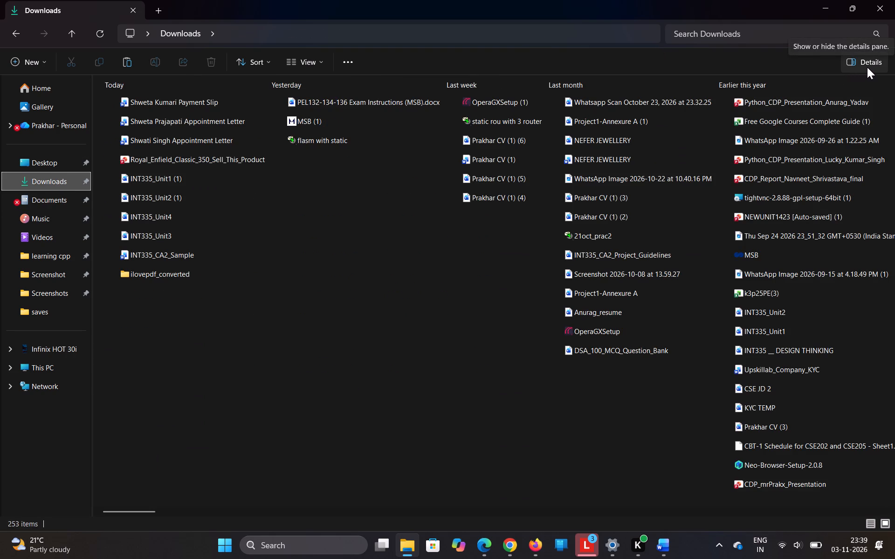
pyautogui.click(309, 63)
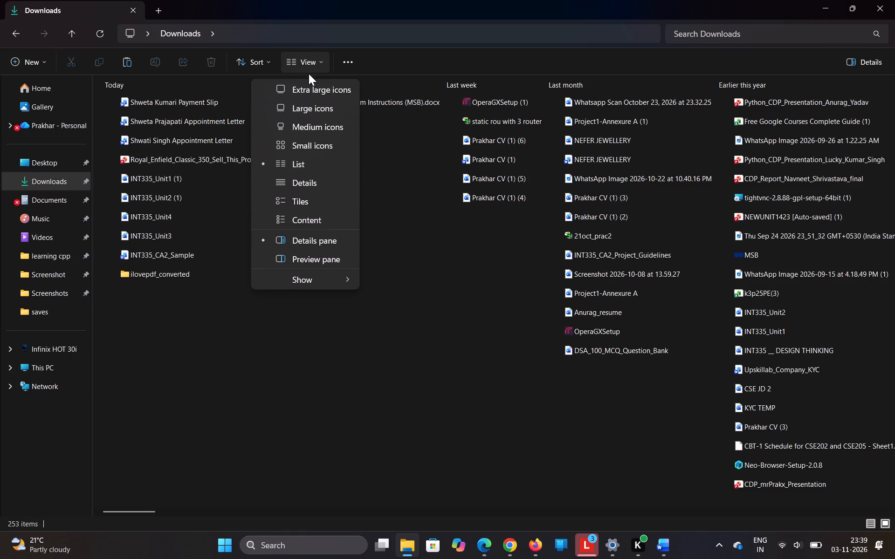
pyautogui.click(294, 189)
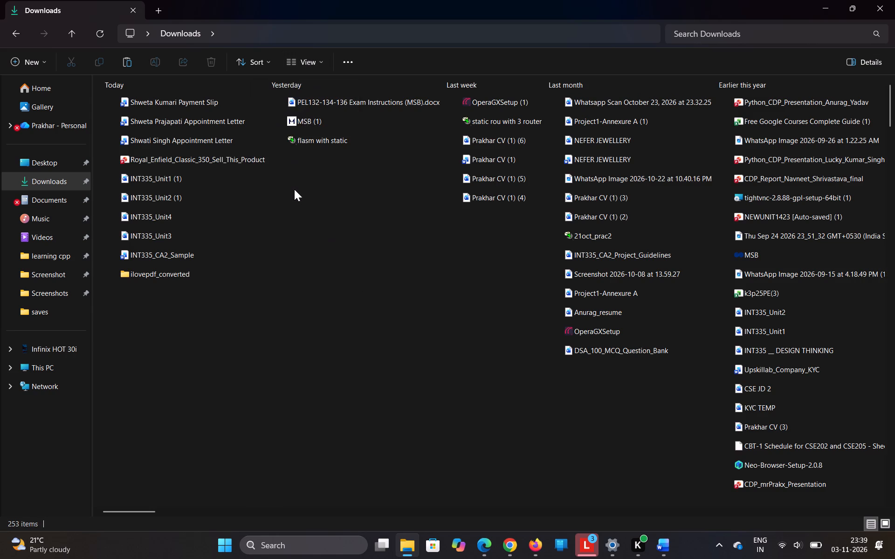
# Examine the oldest part of the Downloads folder, from the file folders back to the July and August 2026 files, for redundant downloads.
pyautogui.scroll(-18, 294, 189)
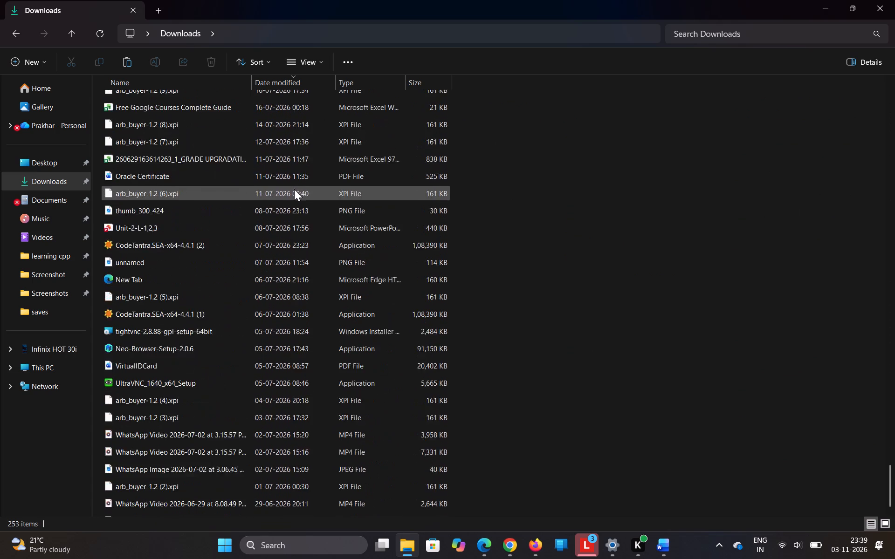
pyautogui.scroll(-6, 294, 189)
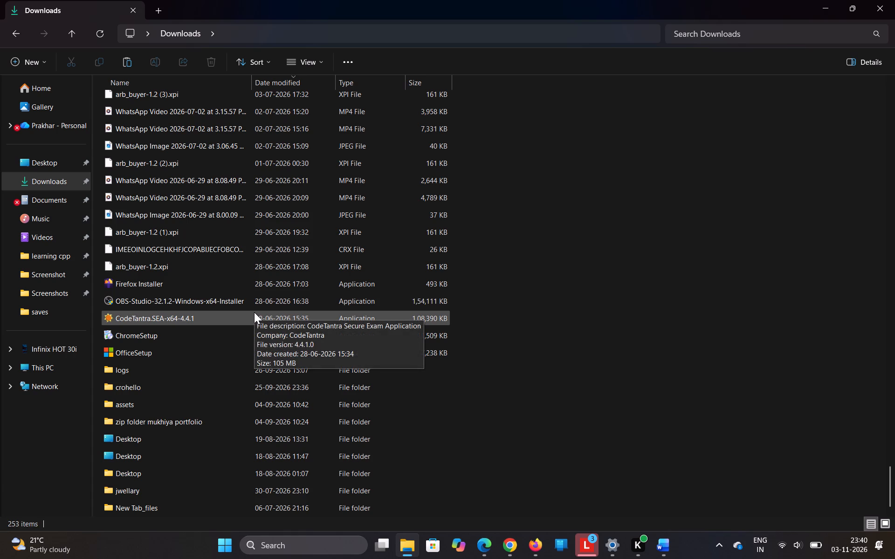
pyautogui.scroll(2, 254, 316)
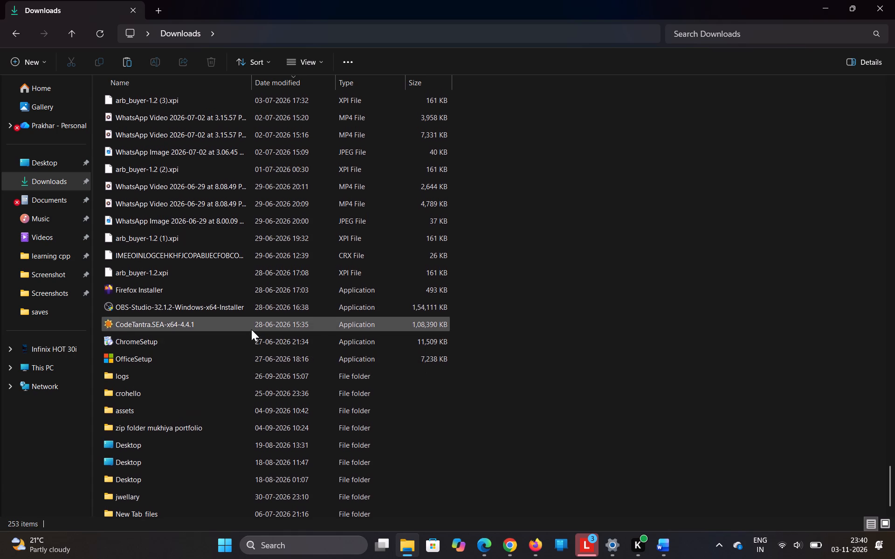
pyautogui.scroll(2, 251, 329)
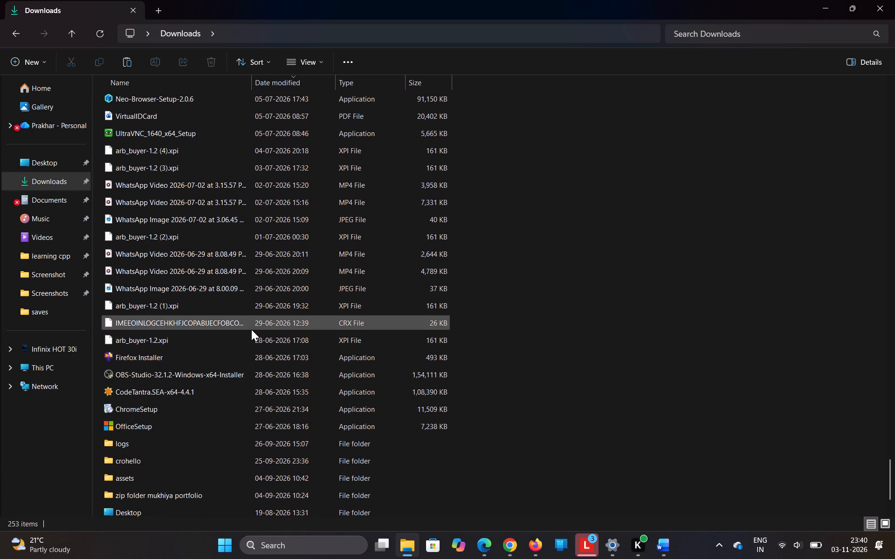
pyautogui.scroll(1, 251, 329)
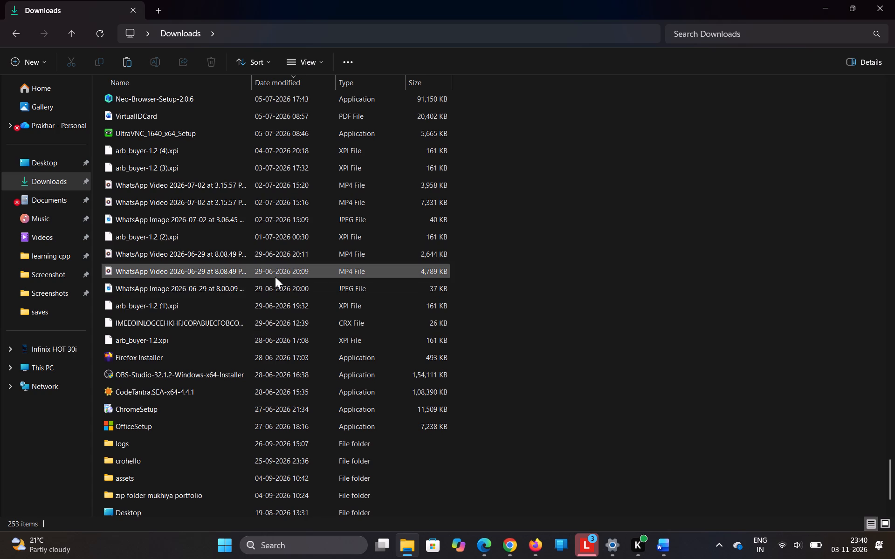
pyautogui.scroll(2, 275, 277)
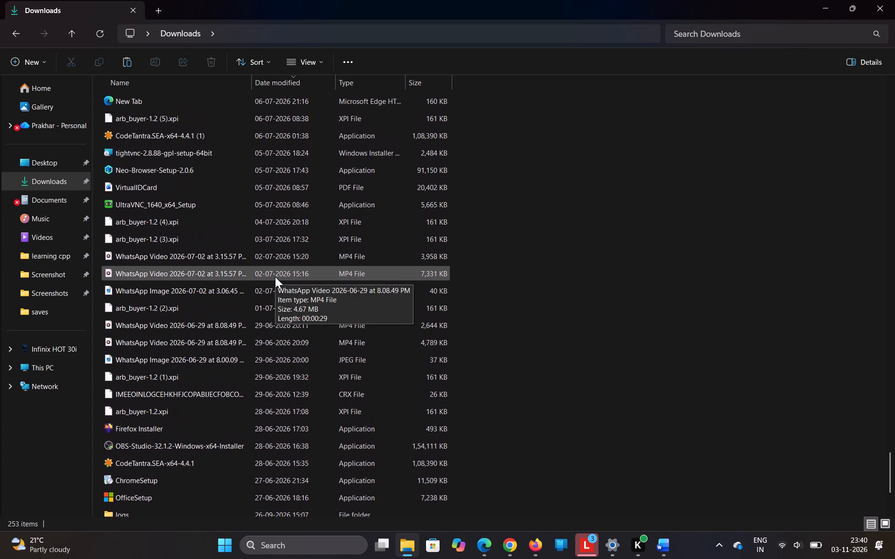
pyautogui.scroll(3, 275, 277)
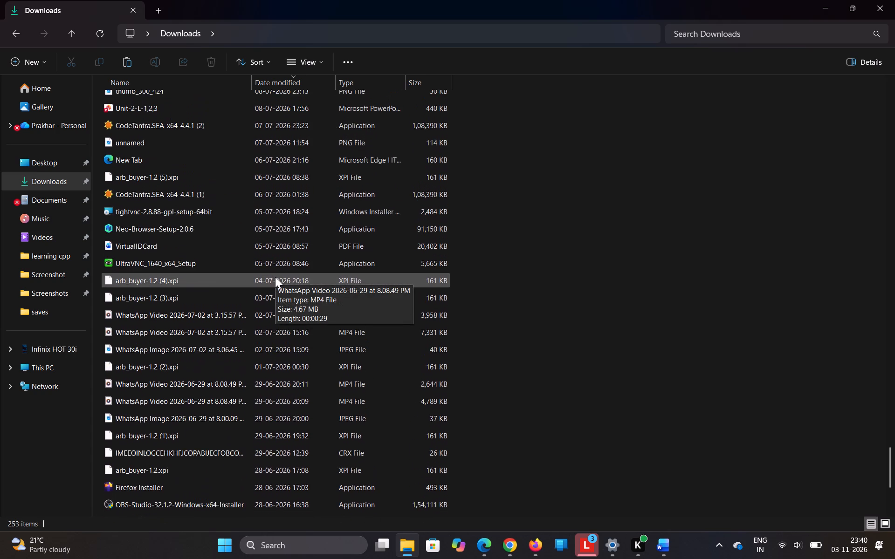
pyautogui.scroll(3, 275, 277)
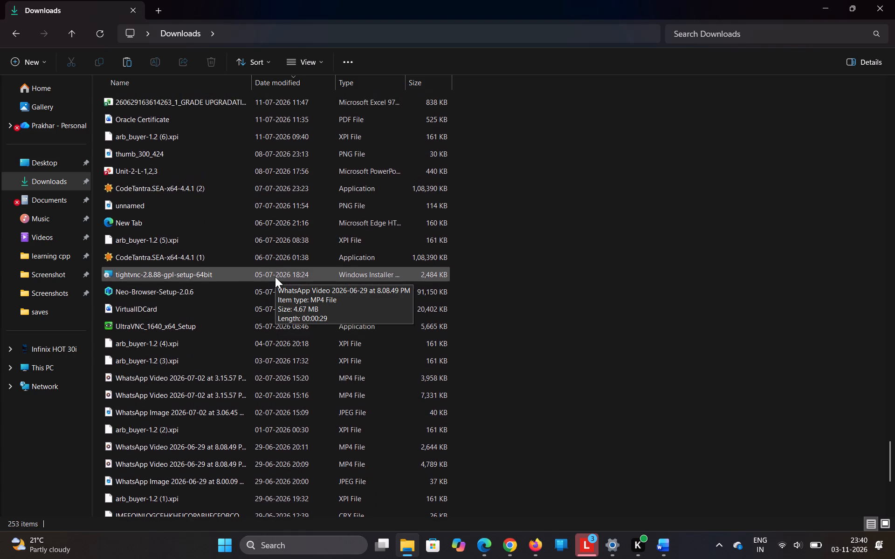
pyautogui.scroll(4, 275, 277)
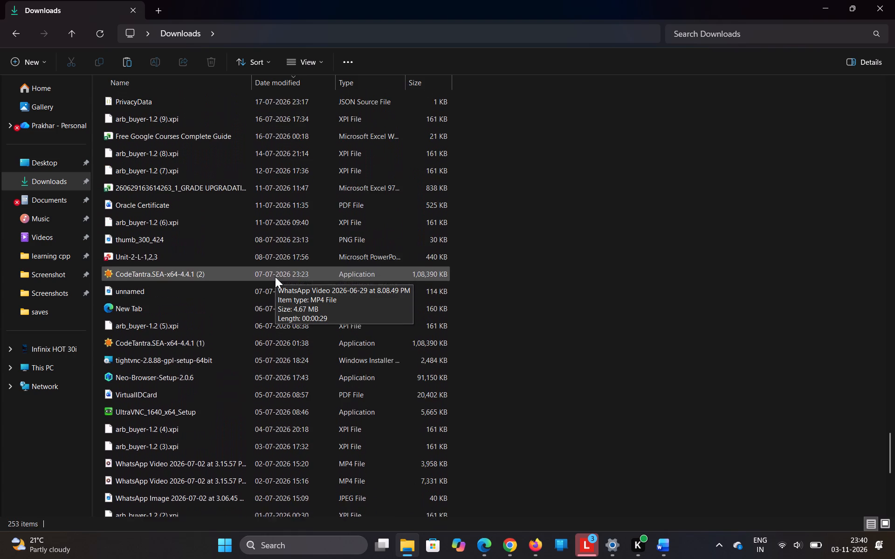
pyautogui.scroll(5, 275, 277)
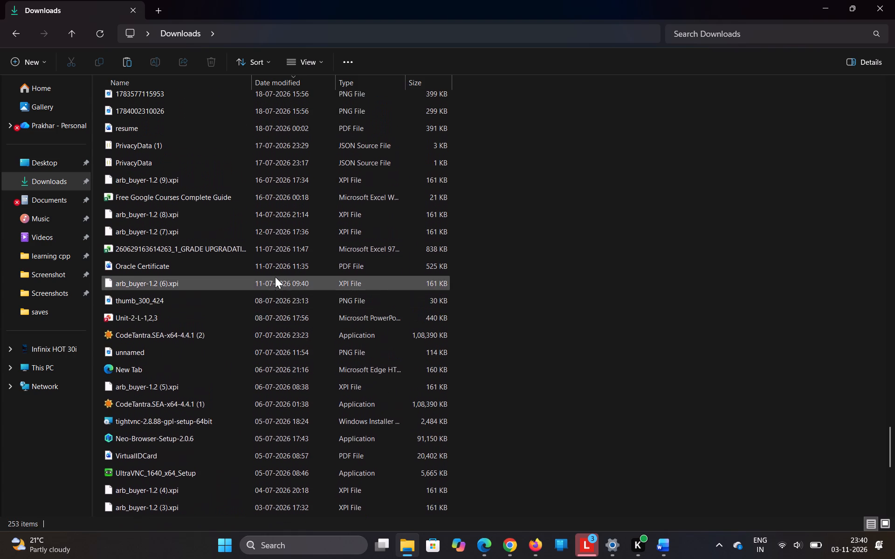
pyautogui.scroll(2, 275, 277)
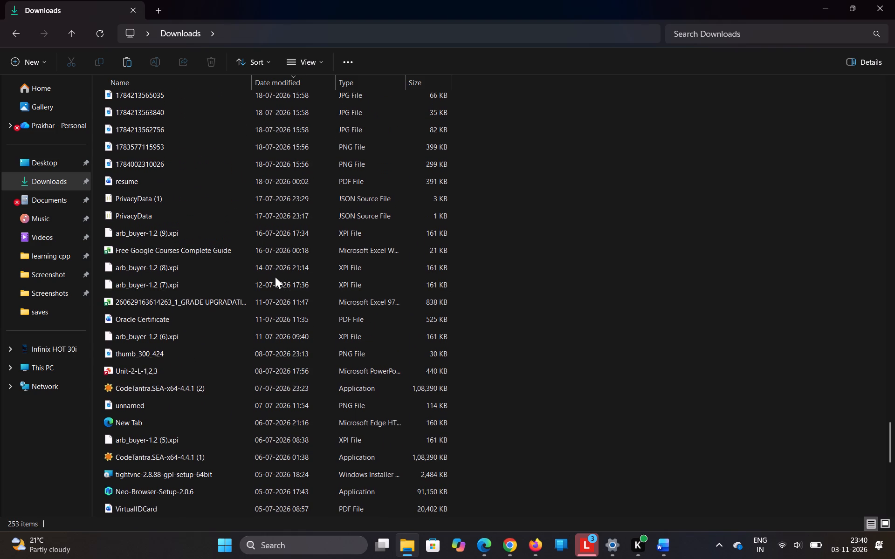
pyautogui.scroll(1, 275, 277)
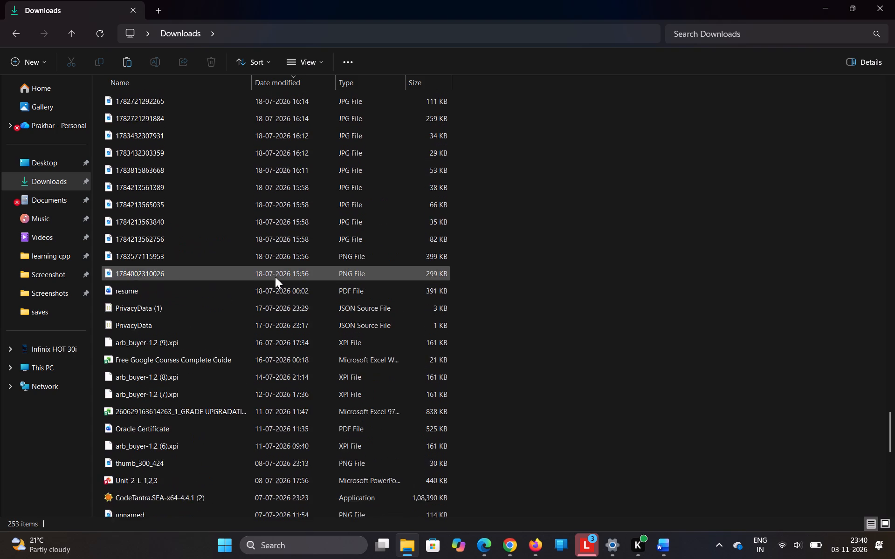
pyautogui.scroll(3, 275, 277)
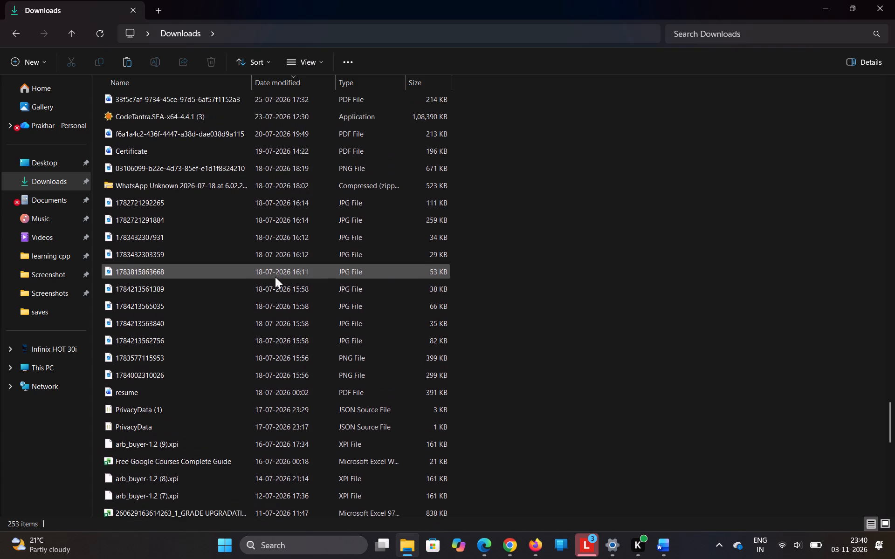
pyautogui.scroll(2, 275, 277)
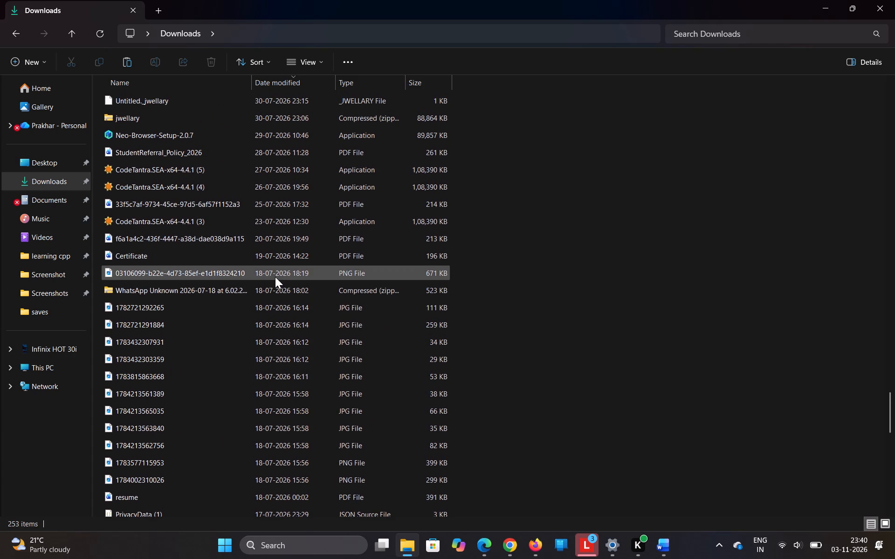
pyautogui.scroll(2, 275, 277)
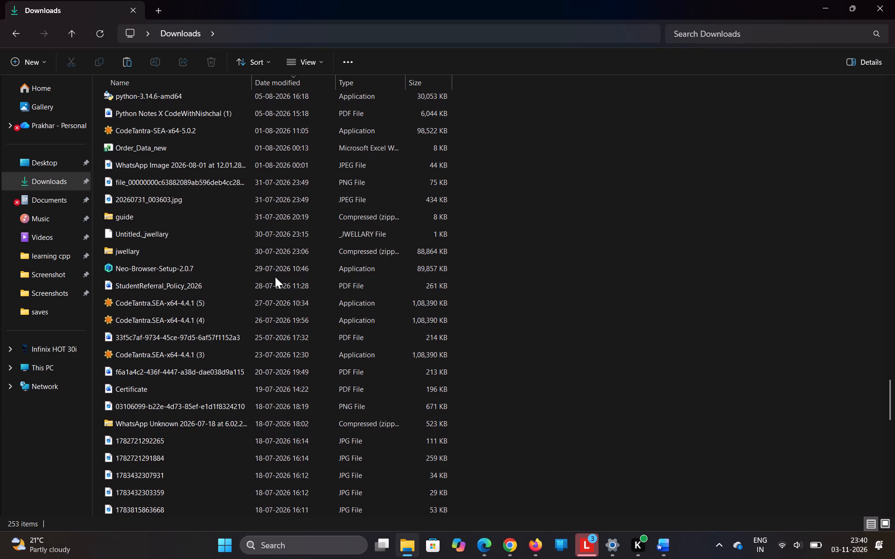
# Delete the duplicate installers CodeTantra.SEA-x64-4.4.1 (5), (4) and (3) from the Downloads folder.
pyautogui.click(234, 298)
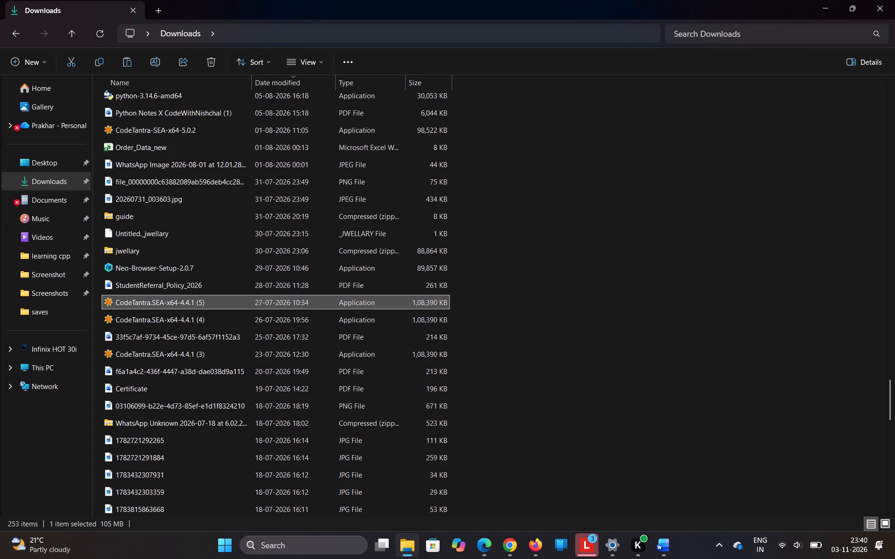
pyautogui.click(211, 60)
pyautogui.click(213, 300)
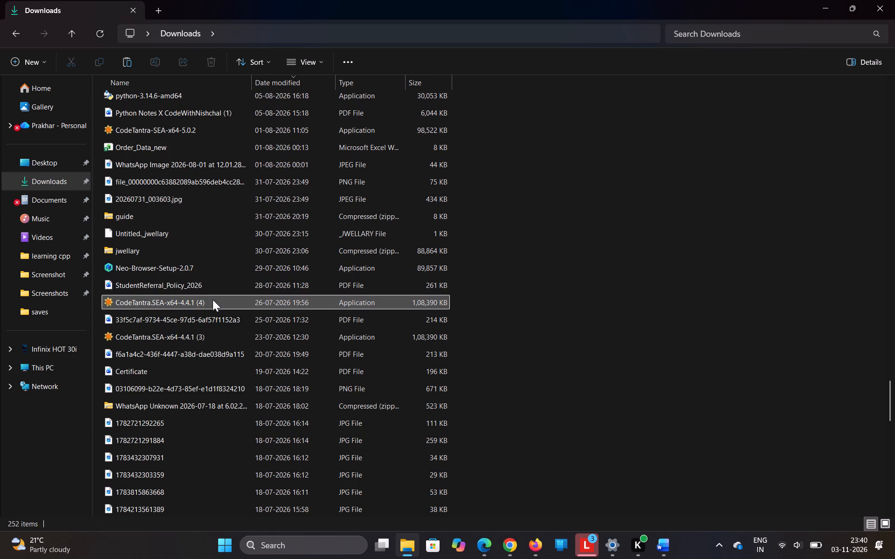
pyautogui.click(207, 64)
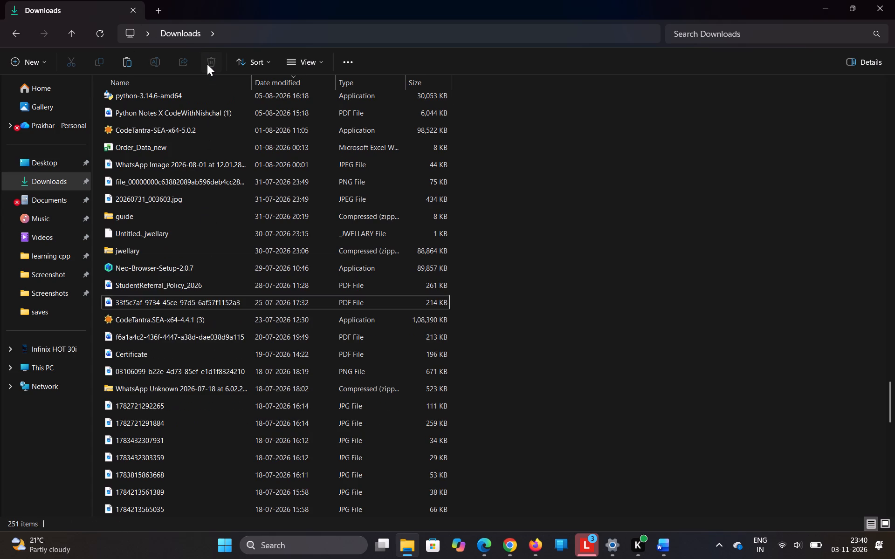
pyautogui.click(242, 322)
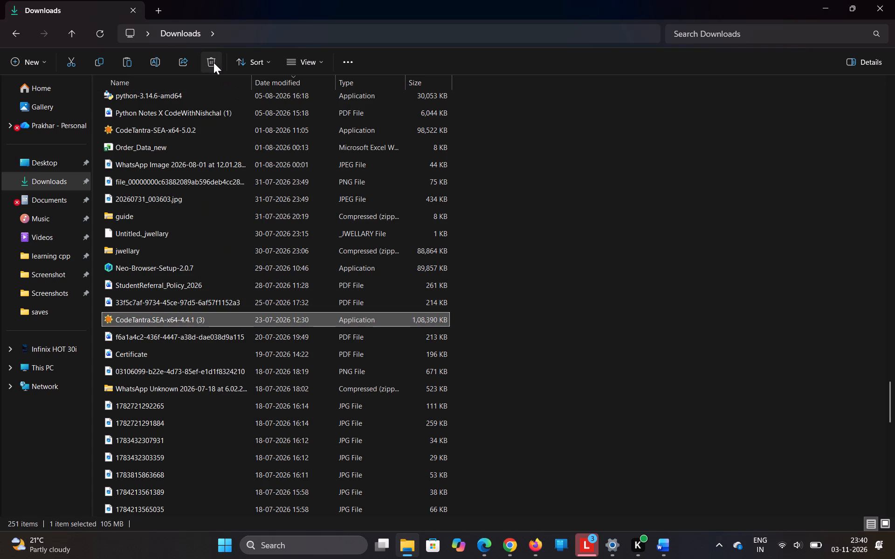
pyautogui.click(212, 64)
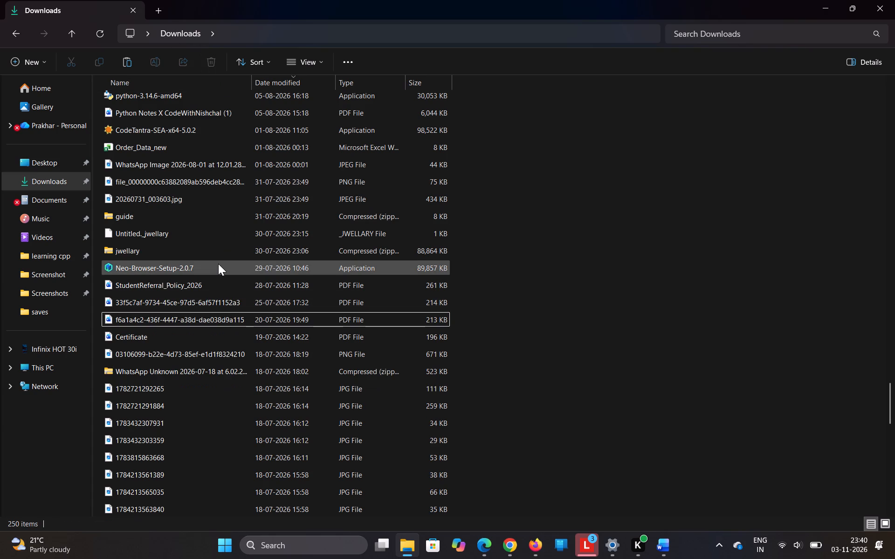
# Examine the July and August 2026 files in Downloads for redundant ones, viewing the d8cf3c8c certificate JPG dated 18-08-2026.
pyautogui.scroll(3, 225, 300)
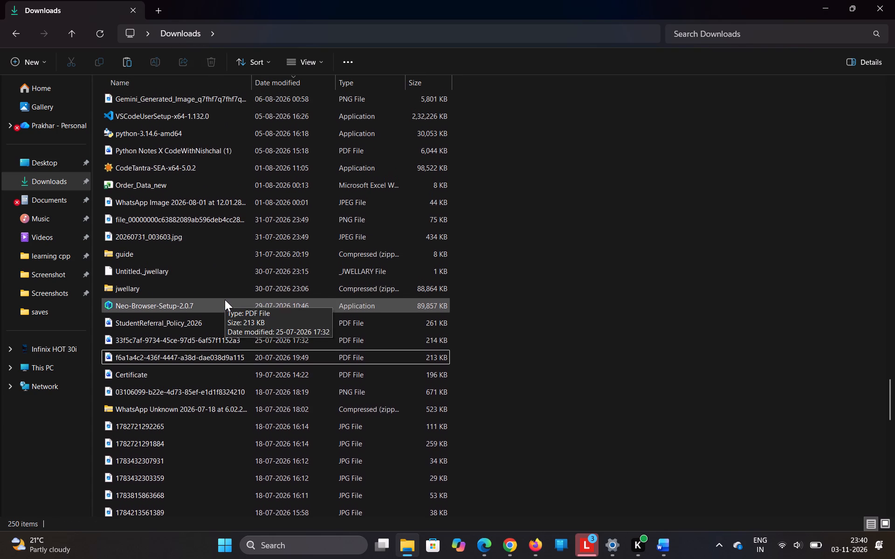
pyautogui.scroll(2, 225, 300)
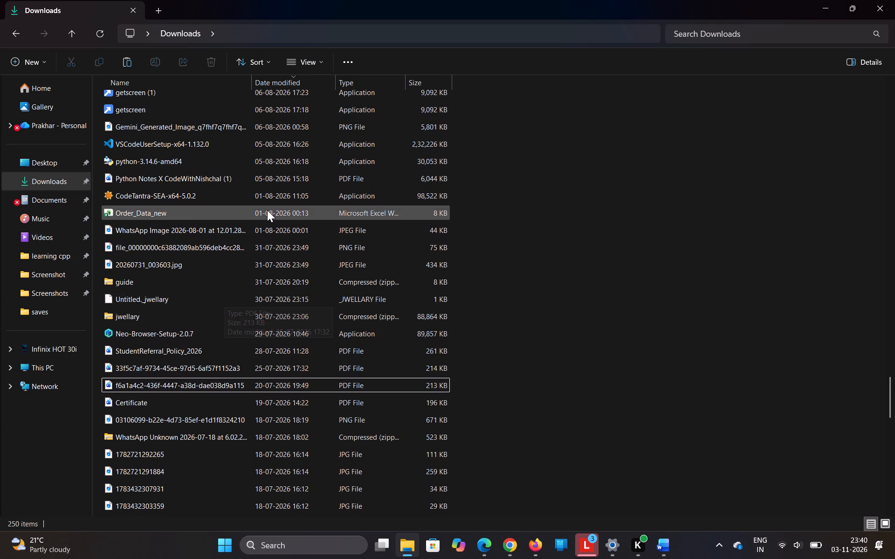
pyautogui.scroll(-7, 273, 202)
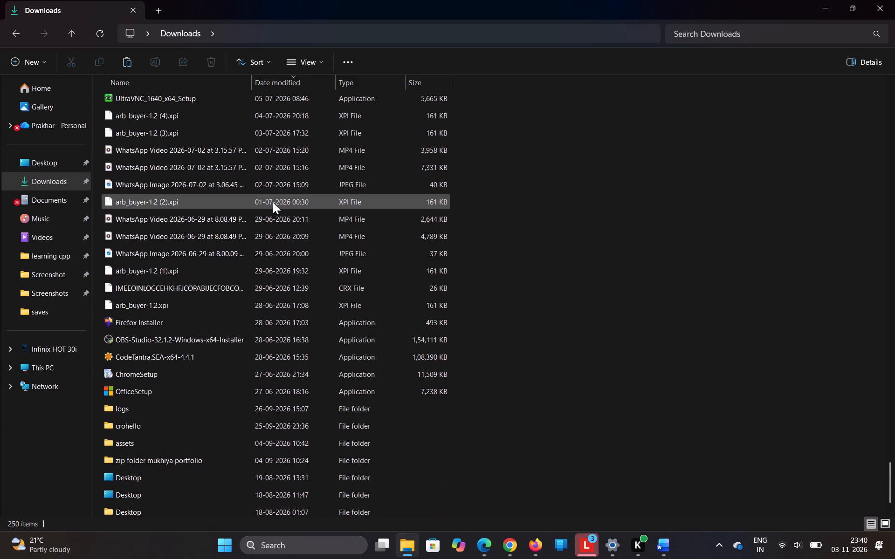
pyautogui.scroll(5, 273, 202)
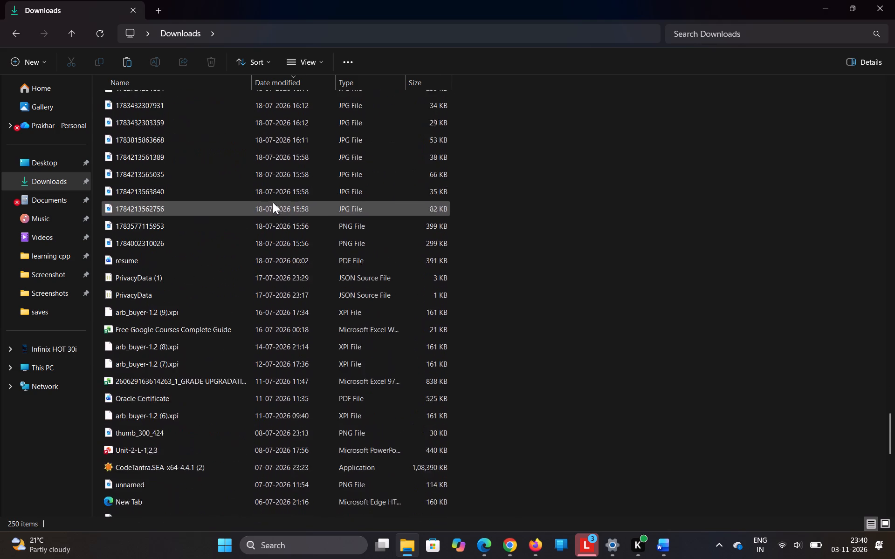
pyautogui.scroll(5, 273, 202)
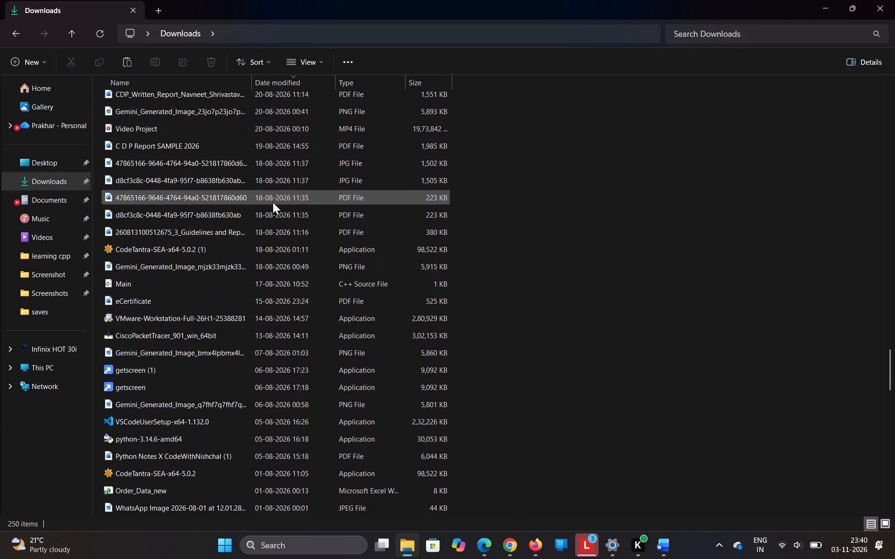
pyautogui.scroll(2, 273, 202)
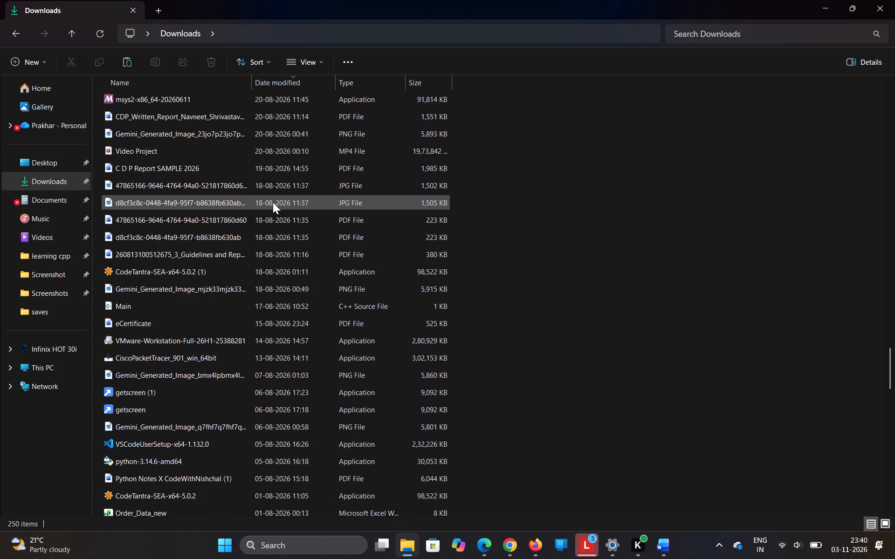
pyautogui.doubleClick(273, 202)
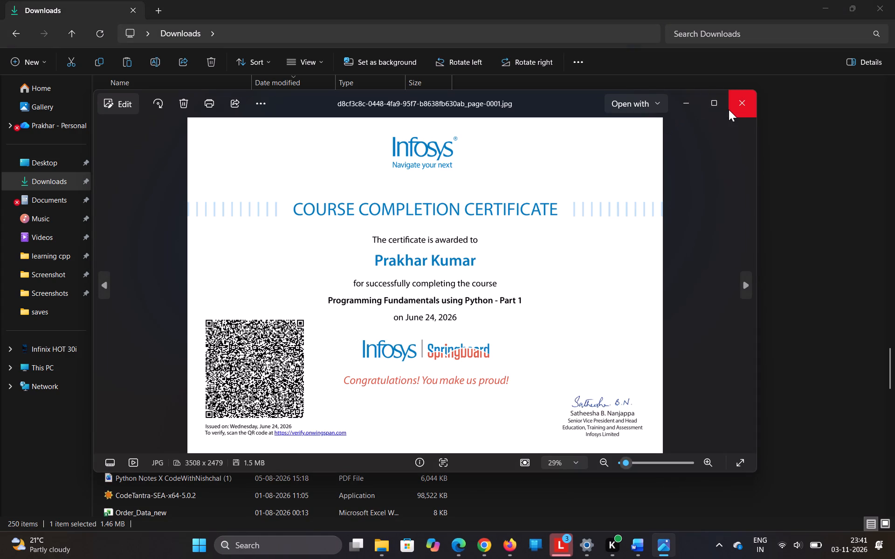
pyautogui.click(742, 106)
pyautogui.scroll(1, 438, 352)
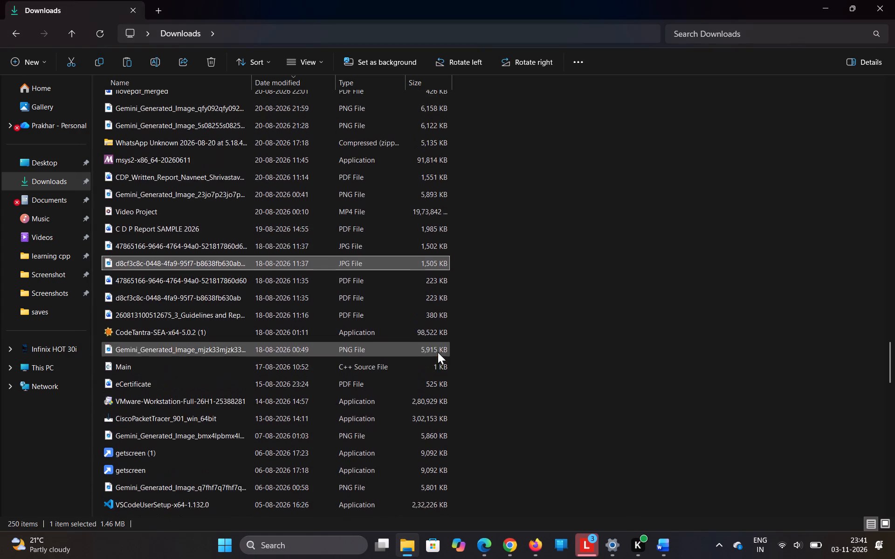
pyautogui.scroll(3, 438, 352)
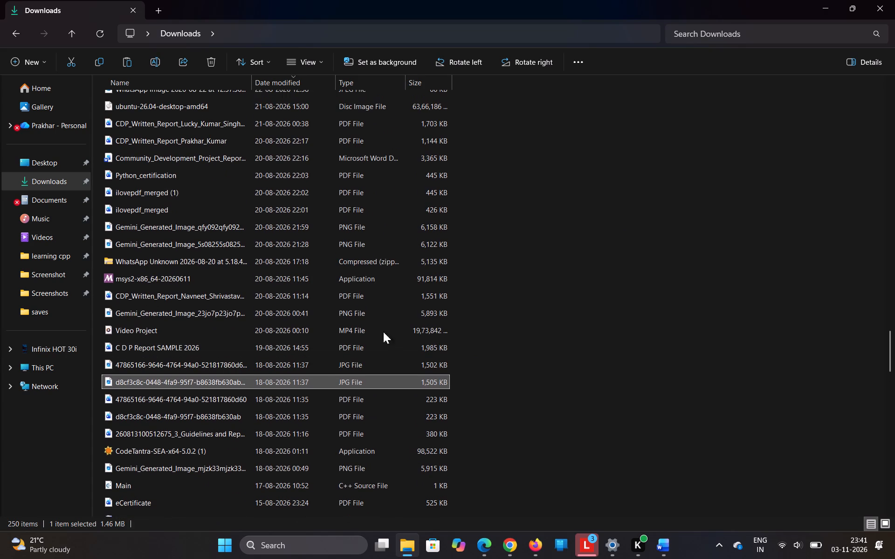
pyautogui.doubleClick(263, 279)
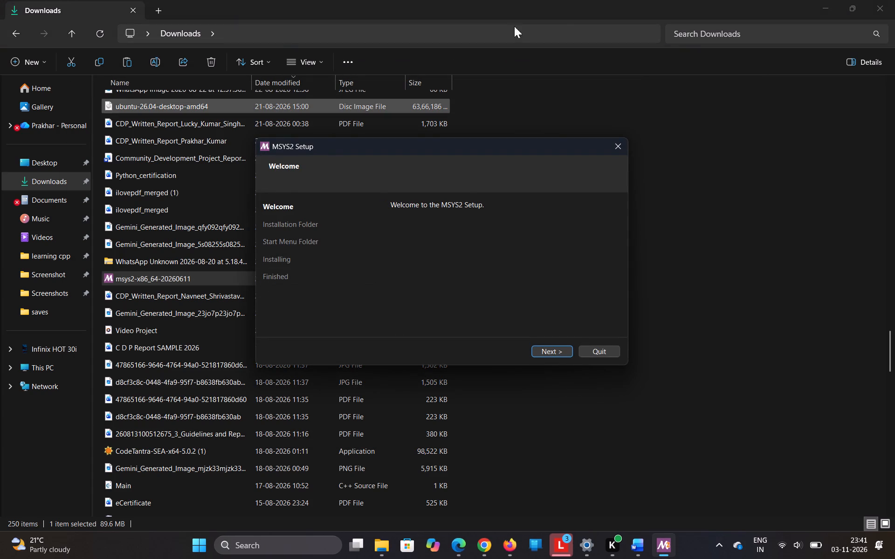
pyautogui.click(613, 152)
pyautogui.scroll(1, 267, 278)
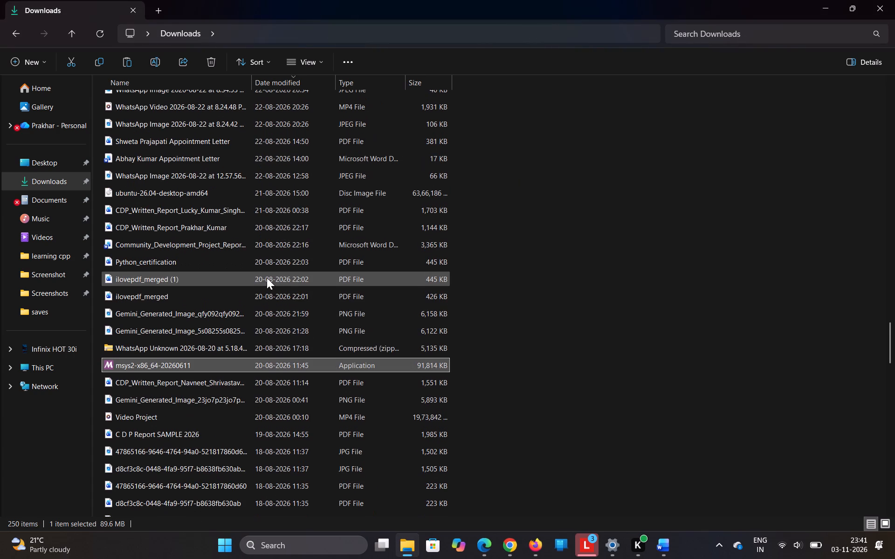
pyautogui.scroll(2, 267, 278)
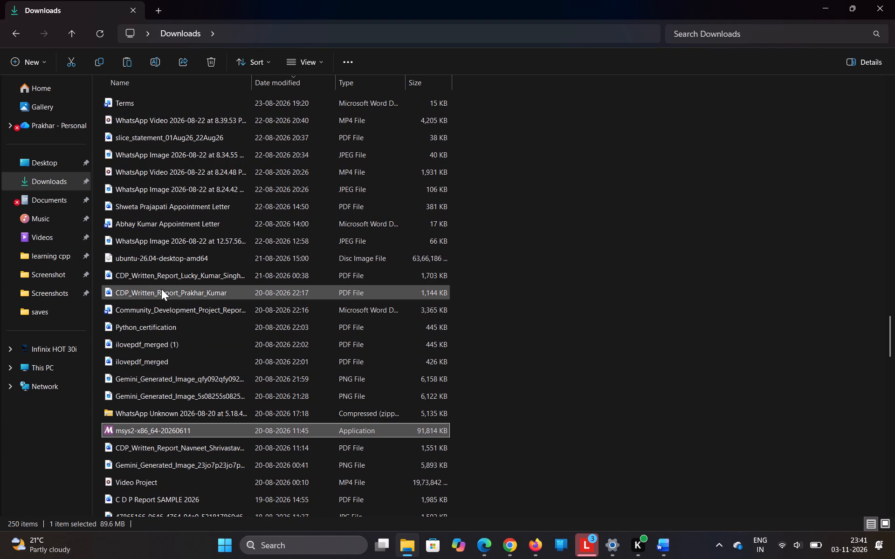
pyautogui.scroll(2, 161, 288)
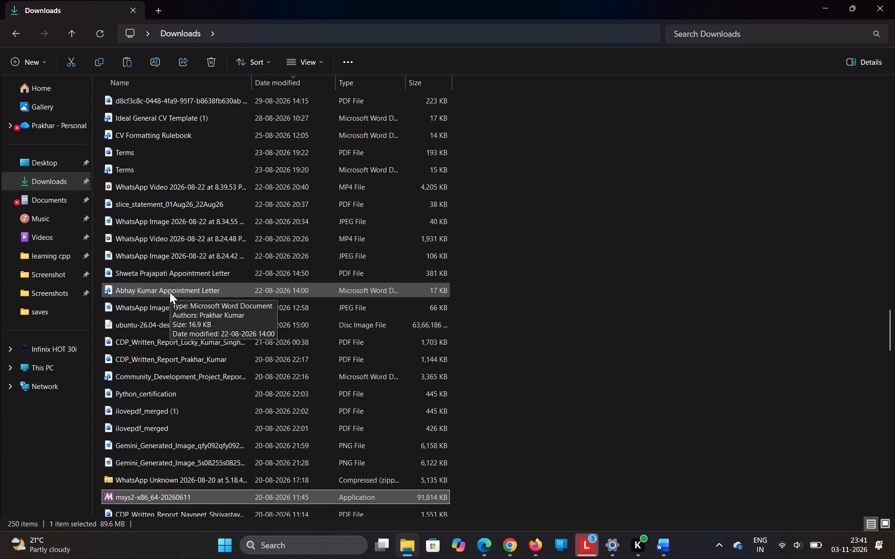
pyautogui.click(159, 277)
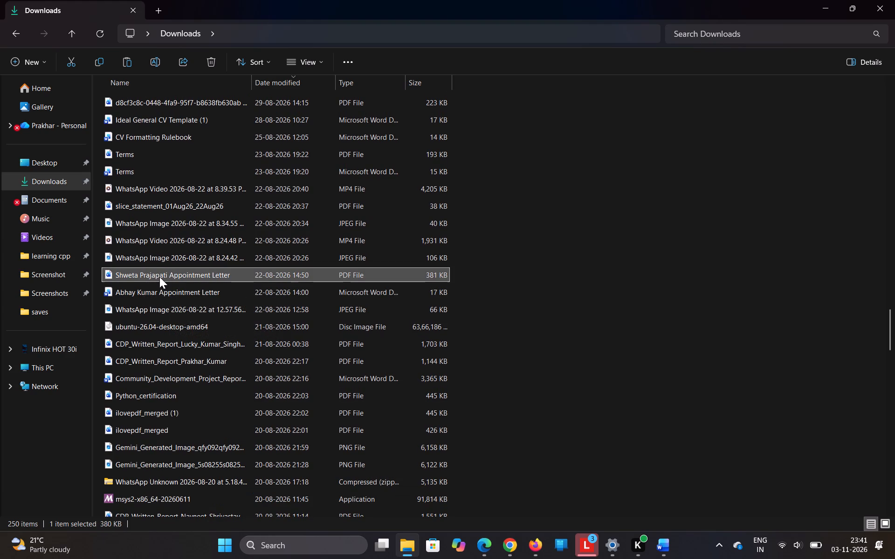
pyautogui.click(215, 61)
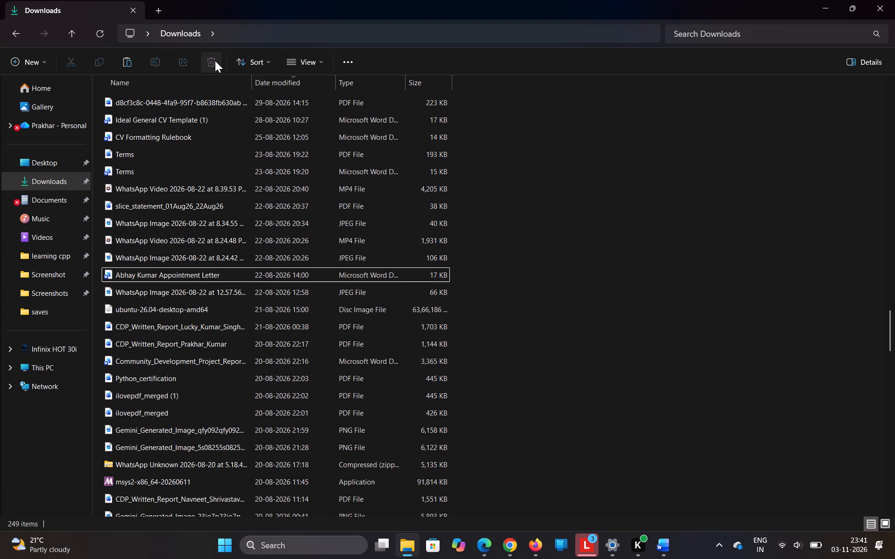
# Delete all nine loose recordings, dated 2026-08-05 to 2026-09-04, from the Videos folder and keep its subfolders.
pyautogui.scroll(1, 144, 291)
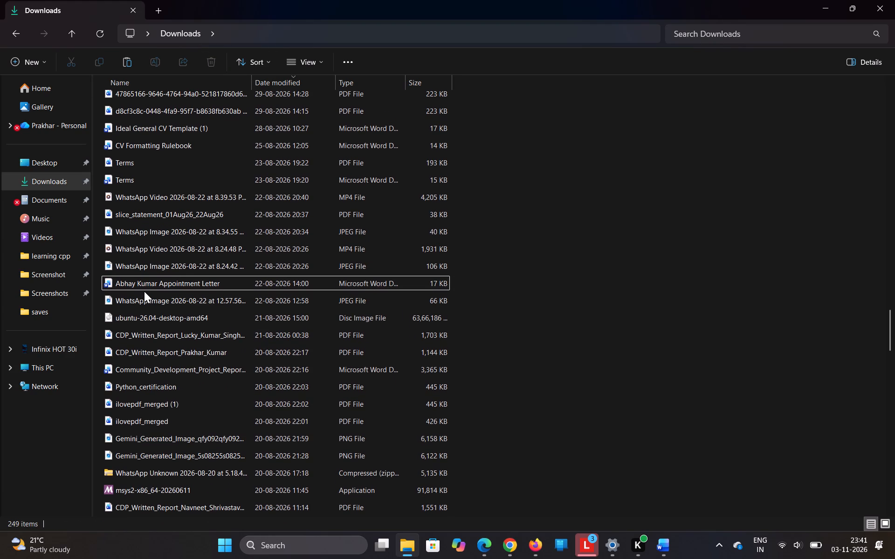
pyautogui.scroll(1, 144, 291)
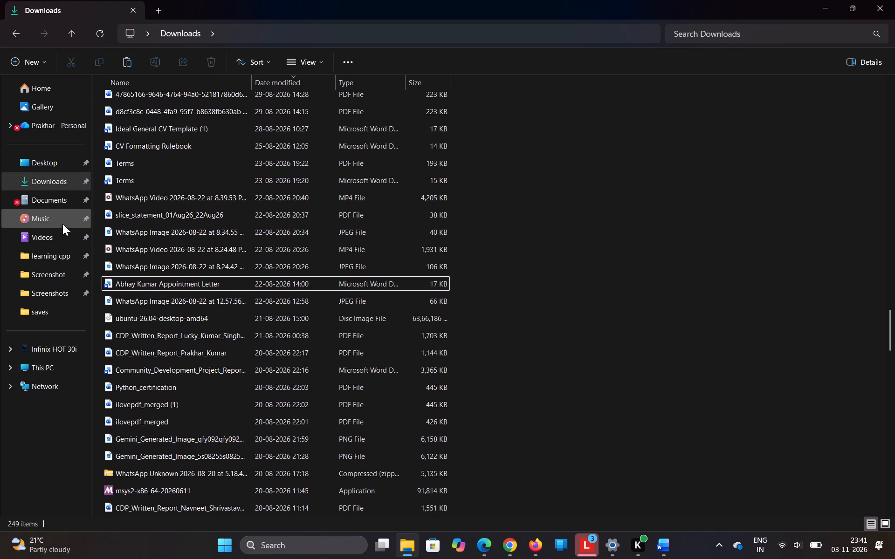
pyautogui.click(64, 246)
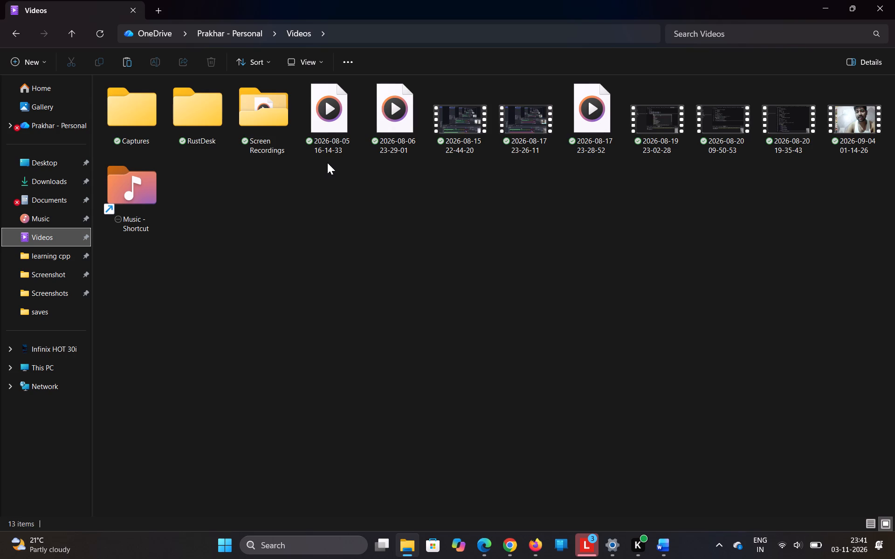
pyautogui.moveTo(327, 163); pyautogui.dragTo(680, 187)
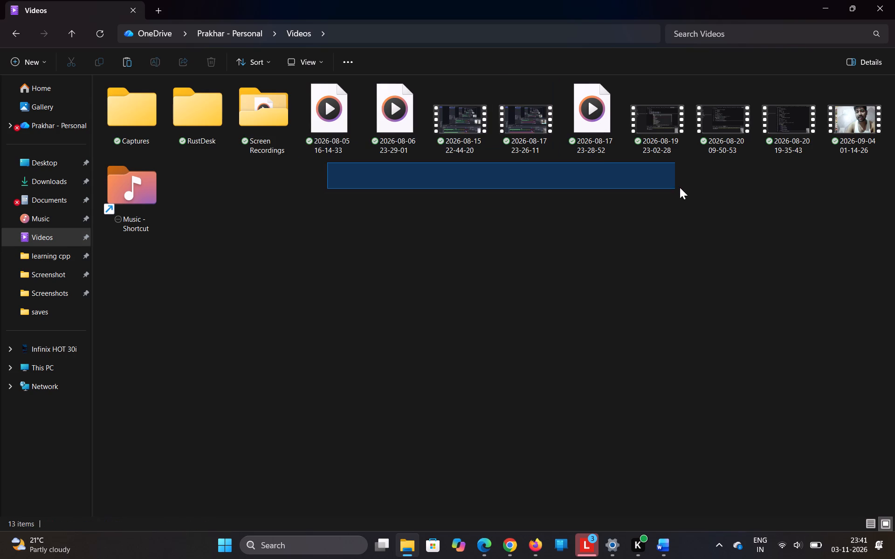
pyautogui.moveTo(680, 187); pyautogui.dragTo(855, 134)
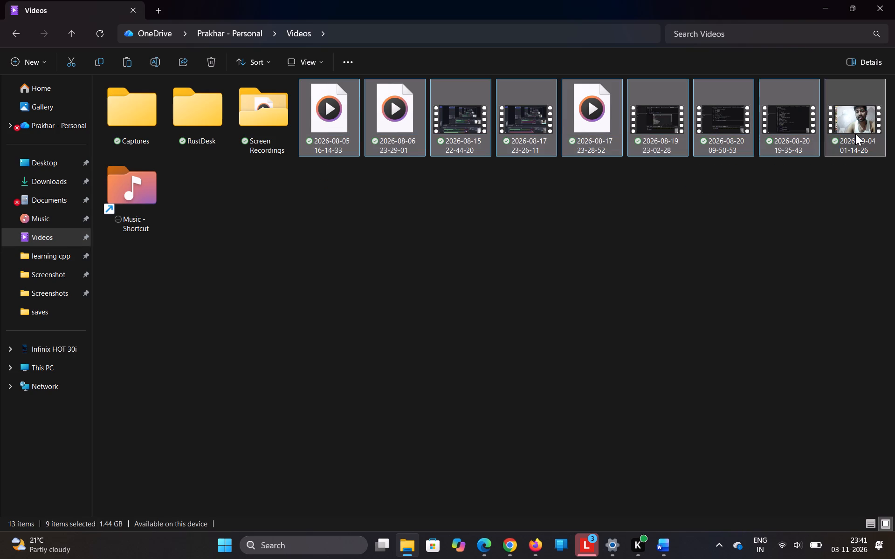
pyautogui.click(216, 57)
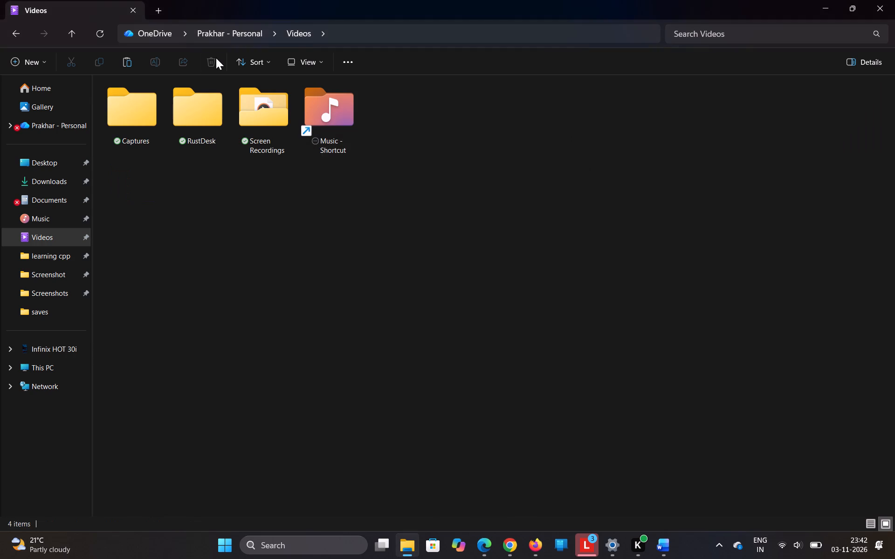
# Check the Screen Recordings folder, Downloads and This PC for further files to clear.
pyautogui.doubleClick(275, 148)
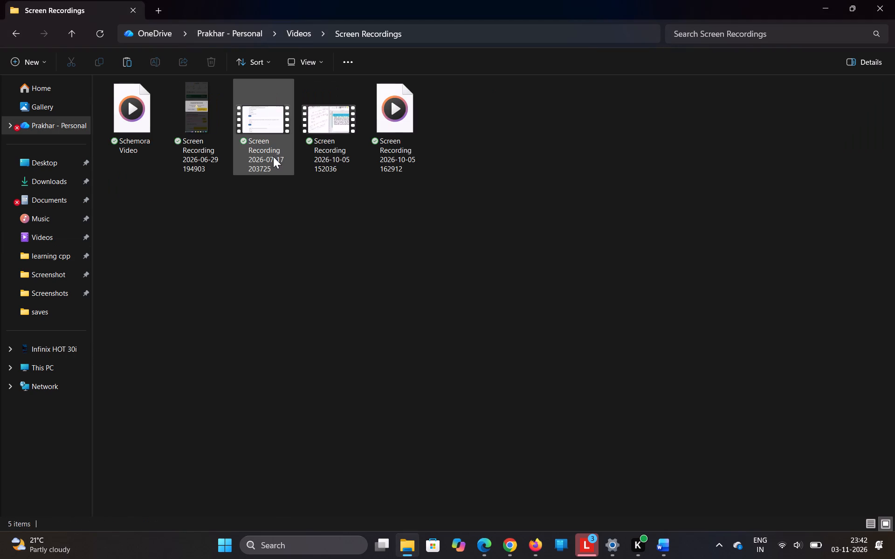
pyautogui.click(41, 190)
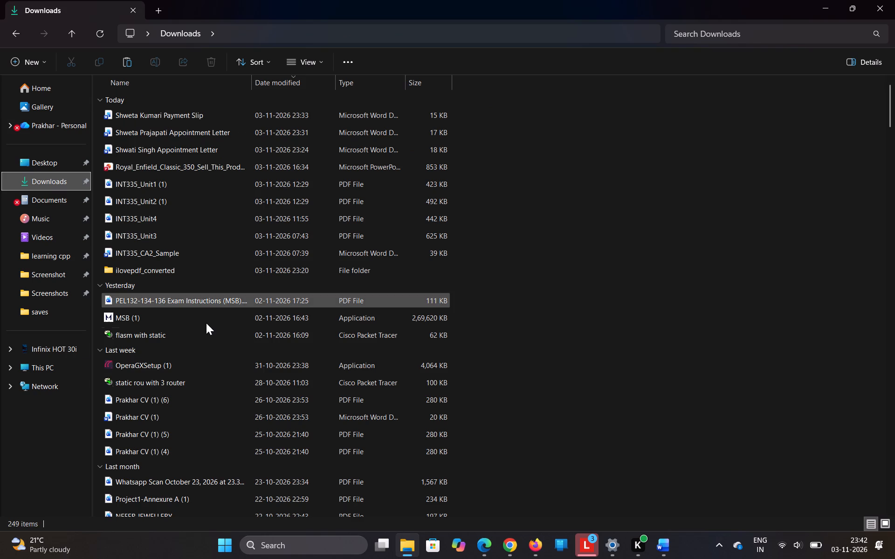
pyautogui.click(26, 368)
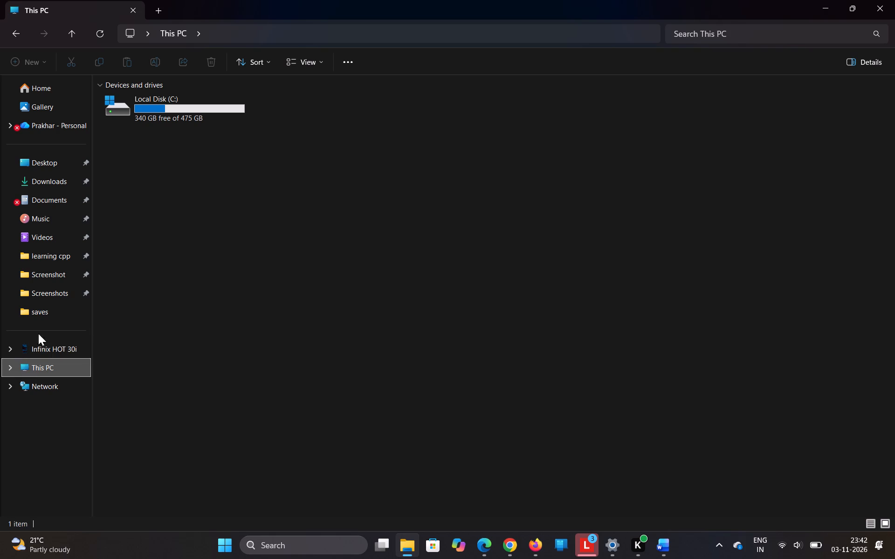
# Look through the Screenshots folder in OneDrive Pictures, from the oldest to the newest captures, for files to clear.
pyautogui.click(46, 290)
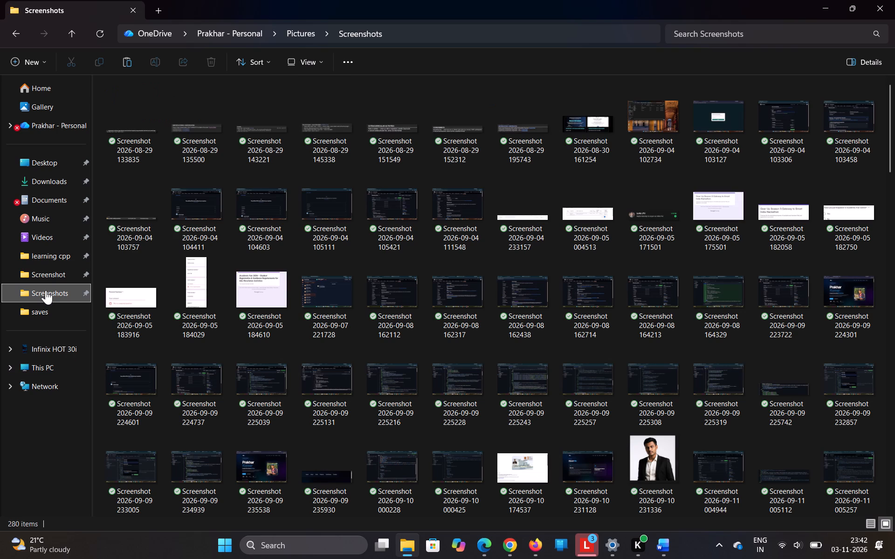
pyautogui.scroll(-20, 325, 399)
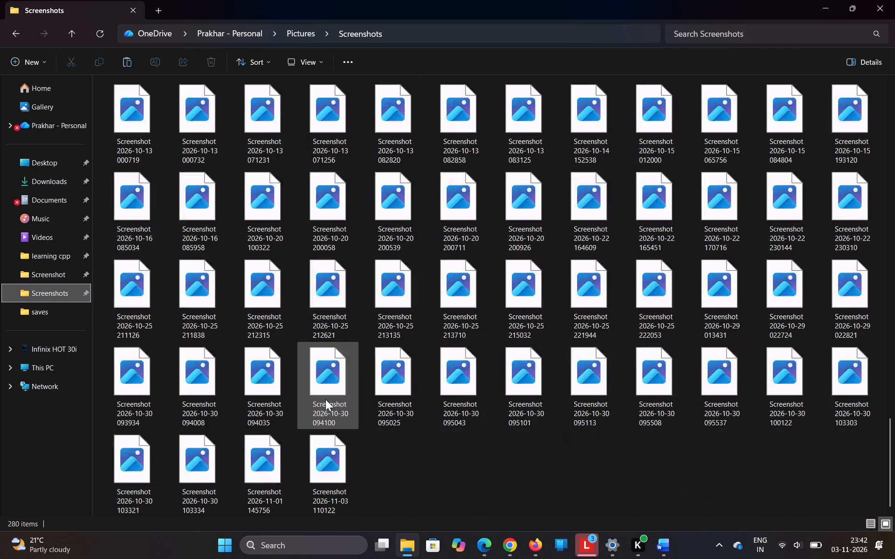
pyautogui.scroll(-15, 325, 399)
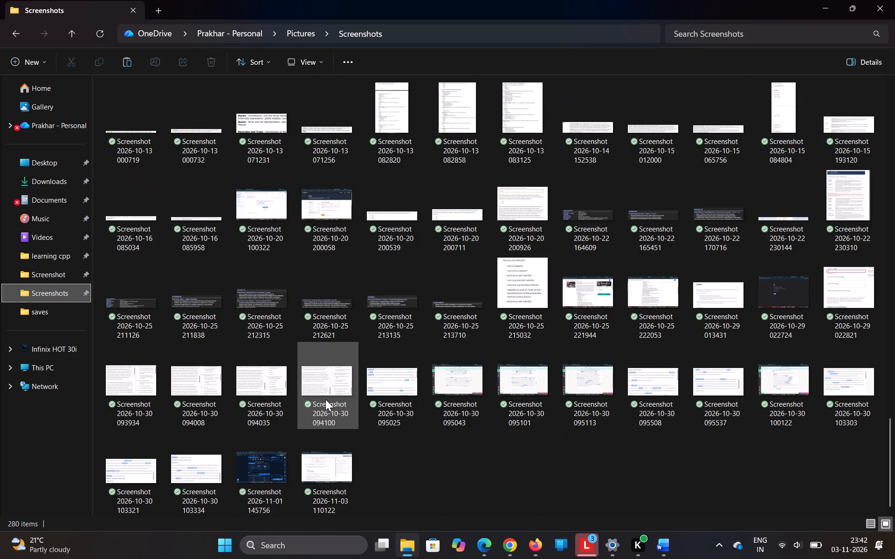
pyautogui.scroll(11, 325, 399)
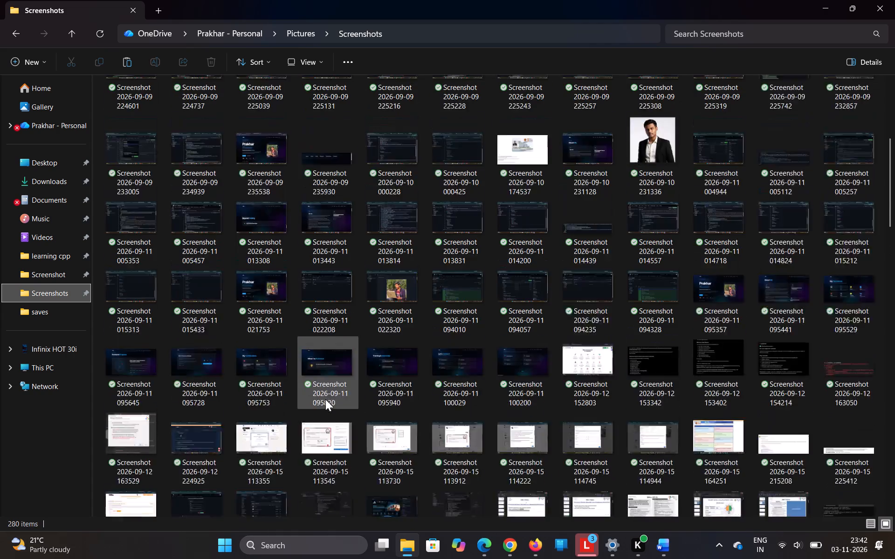
pyautogui.scroll(3, 325, 399)
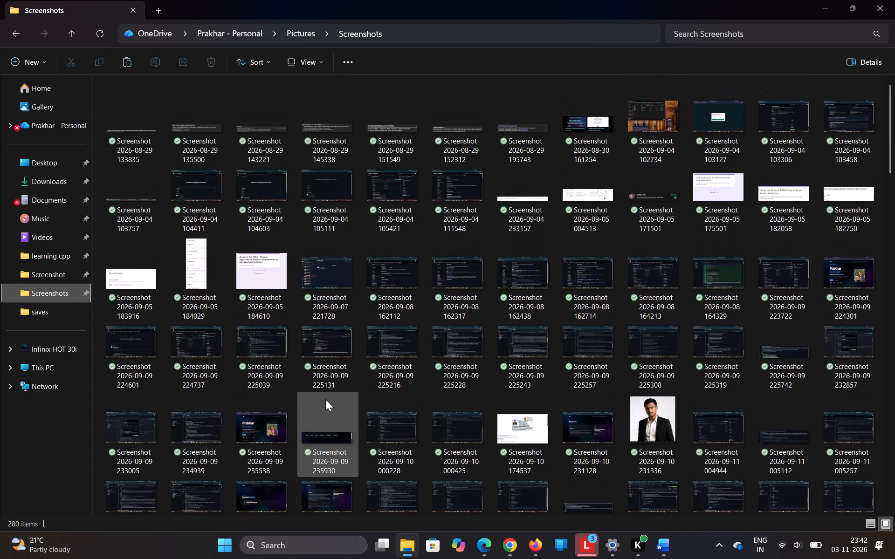
# Look through the connected Infinix HOT 30i phone's Screenshot folder, down to its newest captures and back to the oldest.
pyautogui.click(46, 273)
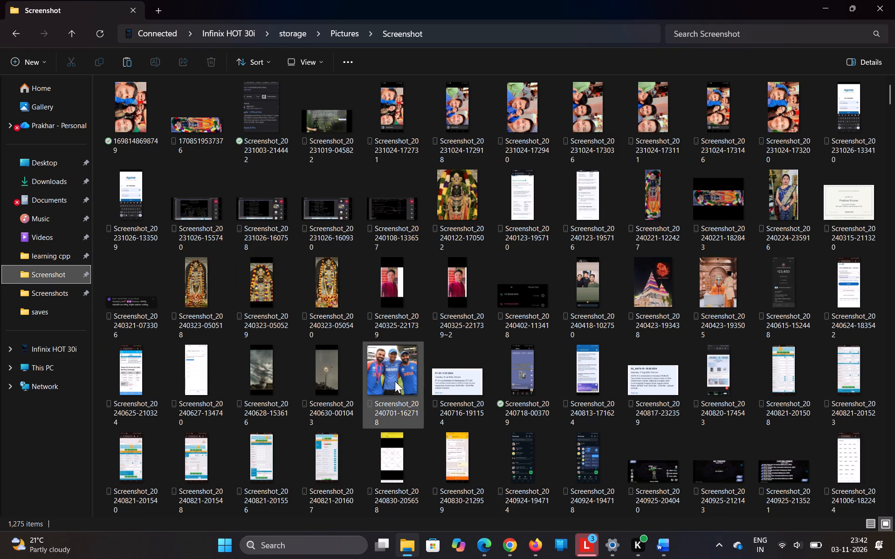
pyautogui.scroll(-20, 395, 381)
pyautogui.scroll(-1, 395, 381)
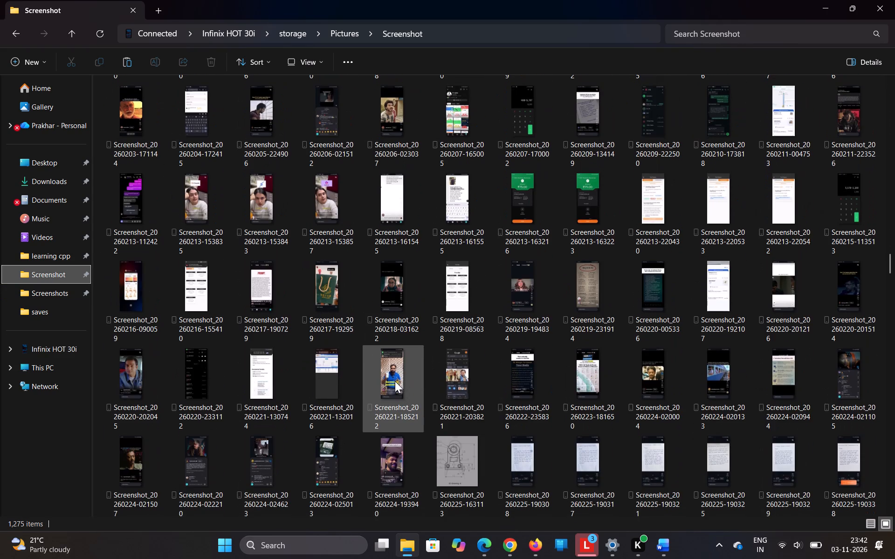
pyautogui.scroll(-19, 395, 381)
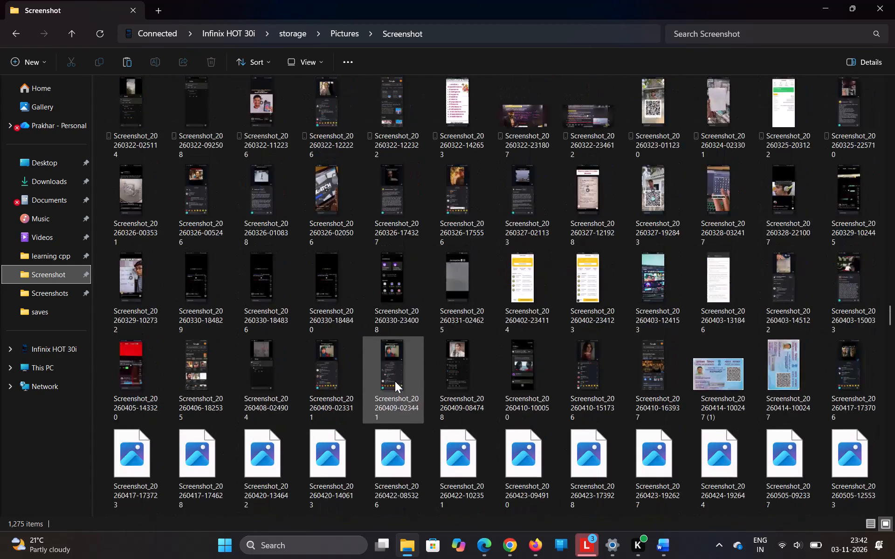
pyautogui.scroll(-19, 395, 381)
pyautogui.scroll(-5, 395, 381)
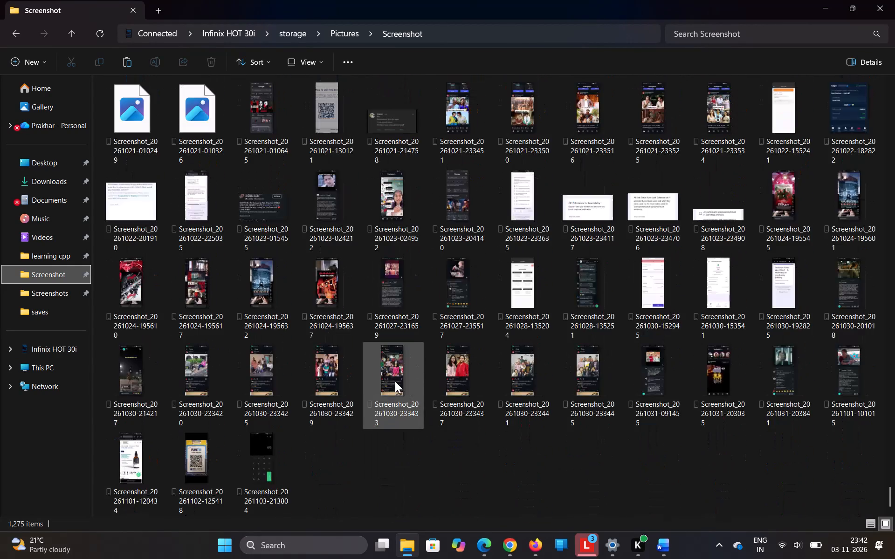
pyautogui.scroll(11, 395, 381)
pyautogui.scroll(20, 395, 381)
pyautogui.scroll(2, 395, 381)
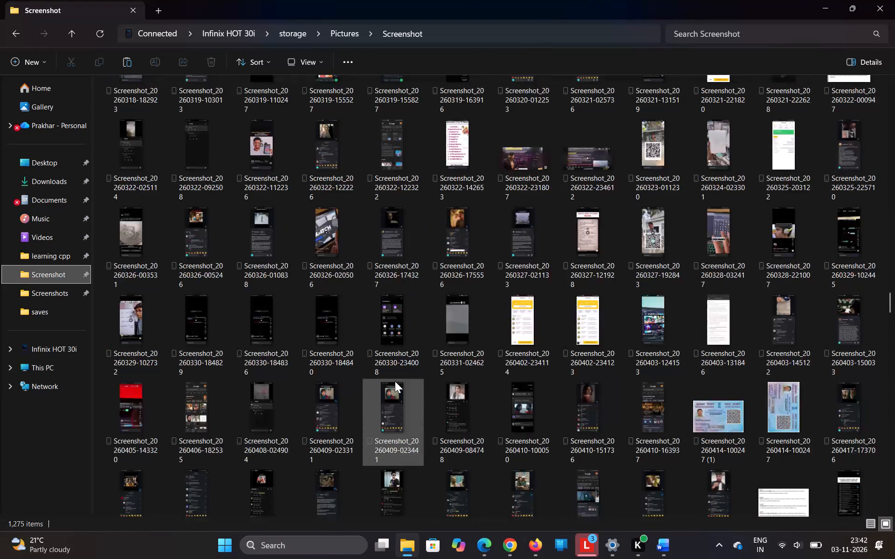
pyautogui.scroll(20, 395, 381)
pyautogui.scroll(15, 395, 381)
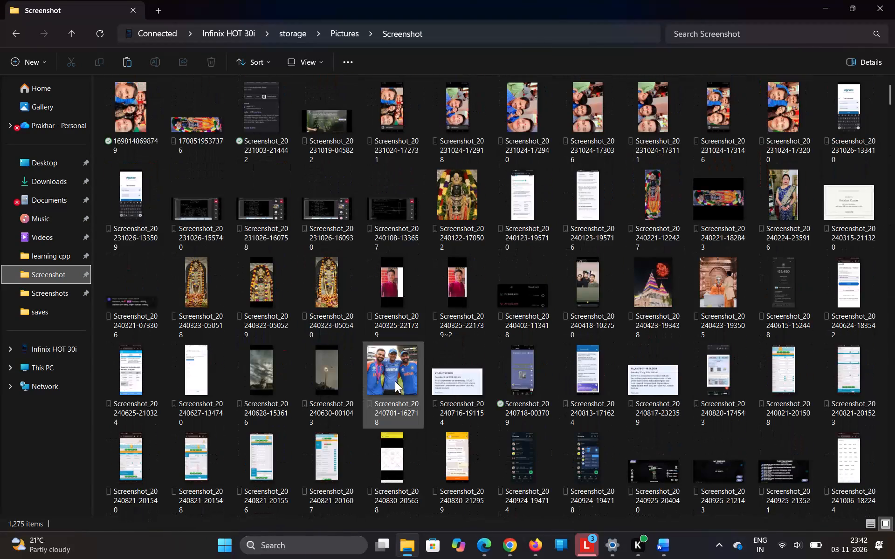
# View the first photo in the phone's Screenshot folder, advance to the next image, and close the photo viewer.
pyautogui.doubleClick(129, 123)
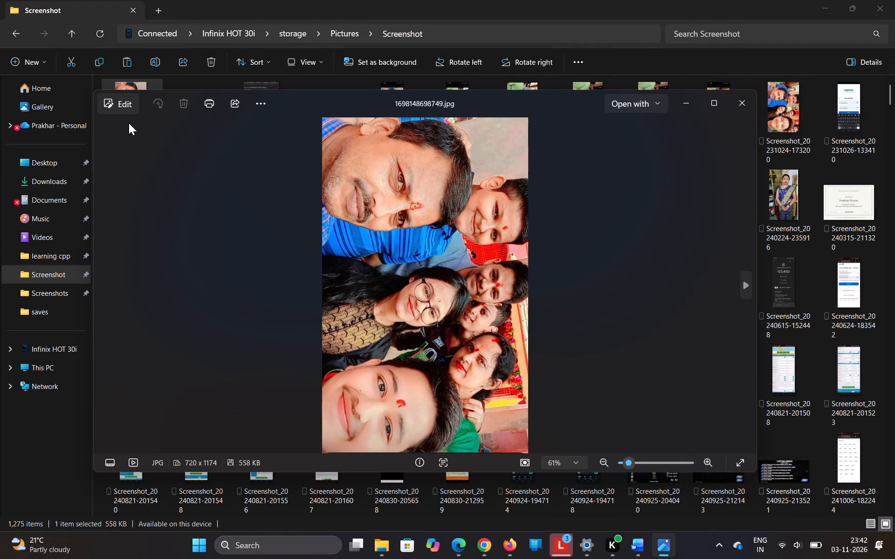
pyautogui.press('Down')
pyautogui.press('Right')
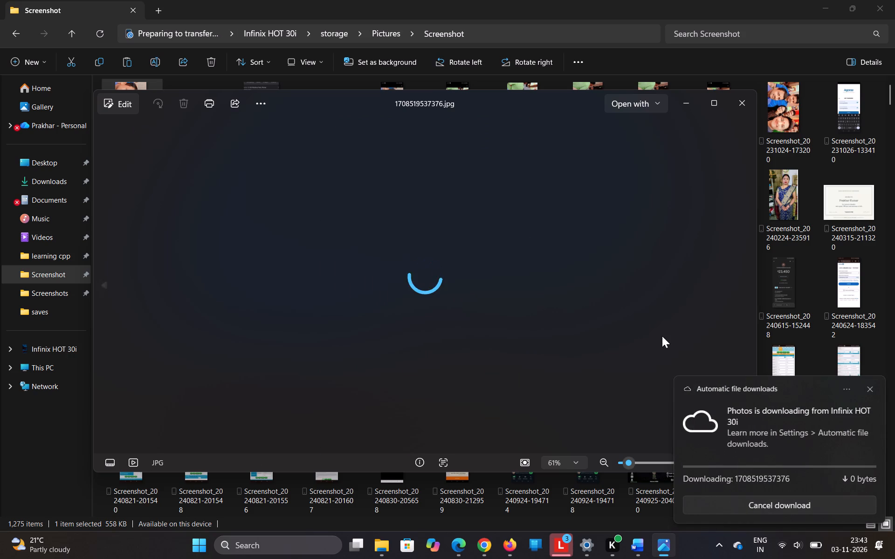
pyautogui.click(867, 386)
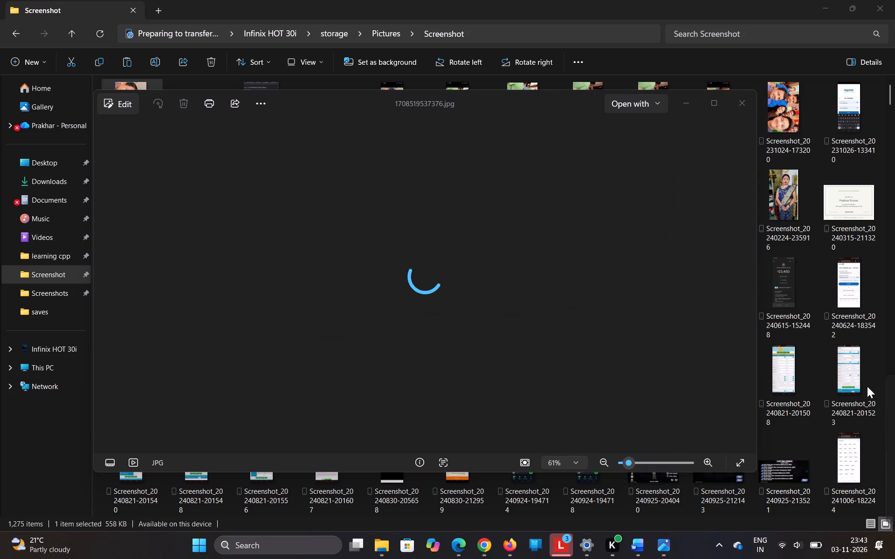
pyautogui.click(751, 100)
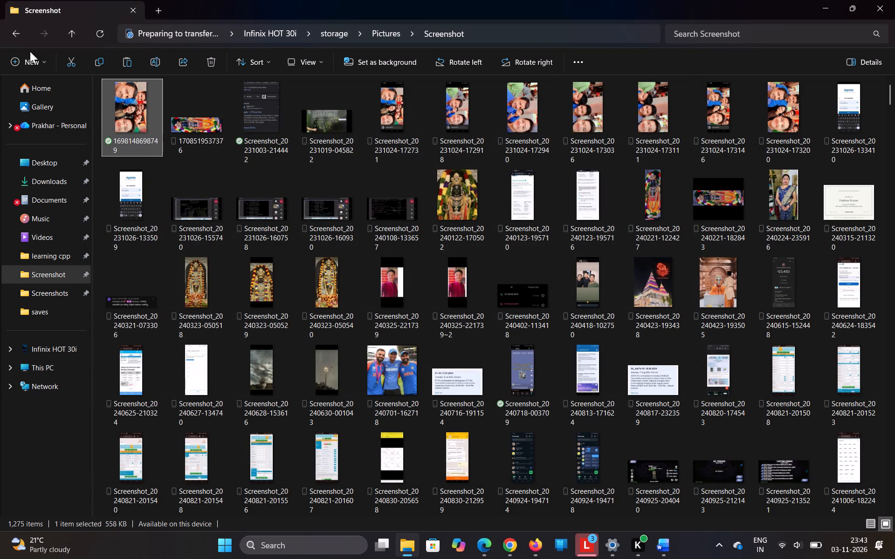
# Return to the OneDrive Screenshots folder, and switch to the Gallery of all pictures.
pyautogui.click(16, 40)
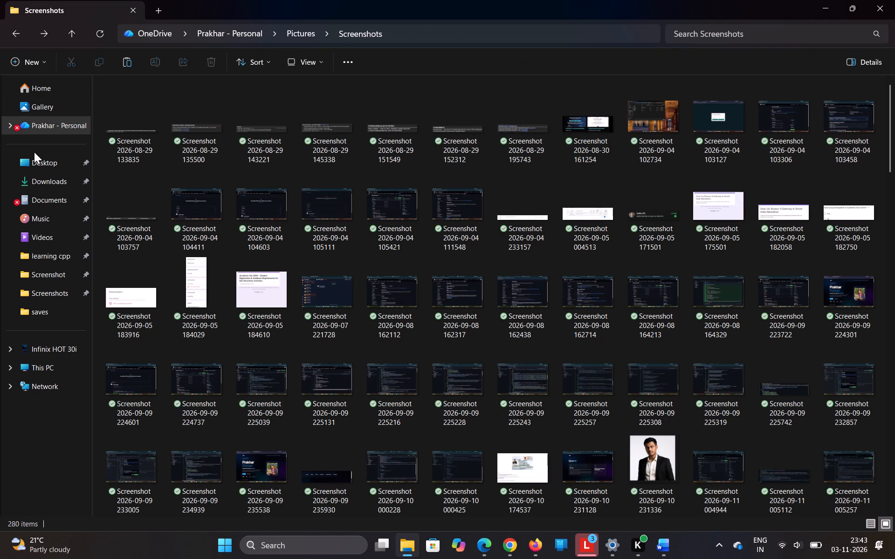
pyautogui.scroll(7, 34, 152)
pyautogui.click(43, 99)
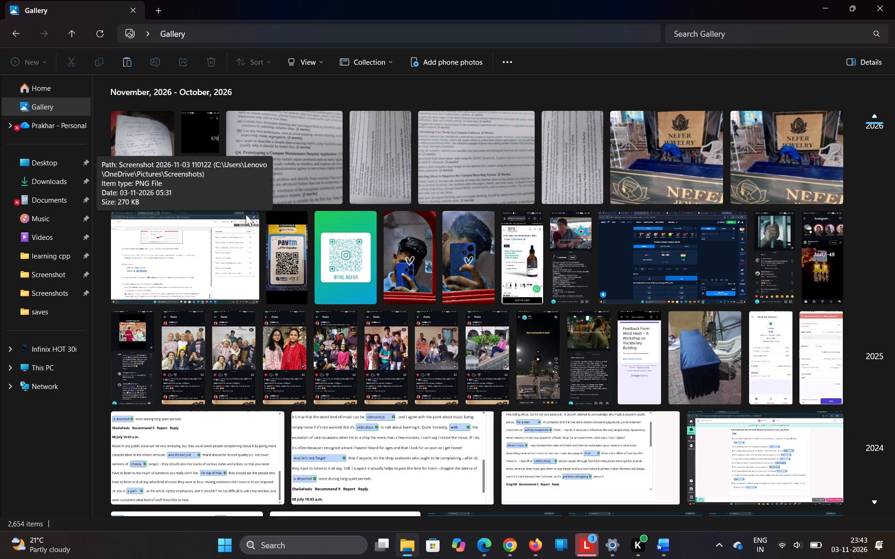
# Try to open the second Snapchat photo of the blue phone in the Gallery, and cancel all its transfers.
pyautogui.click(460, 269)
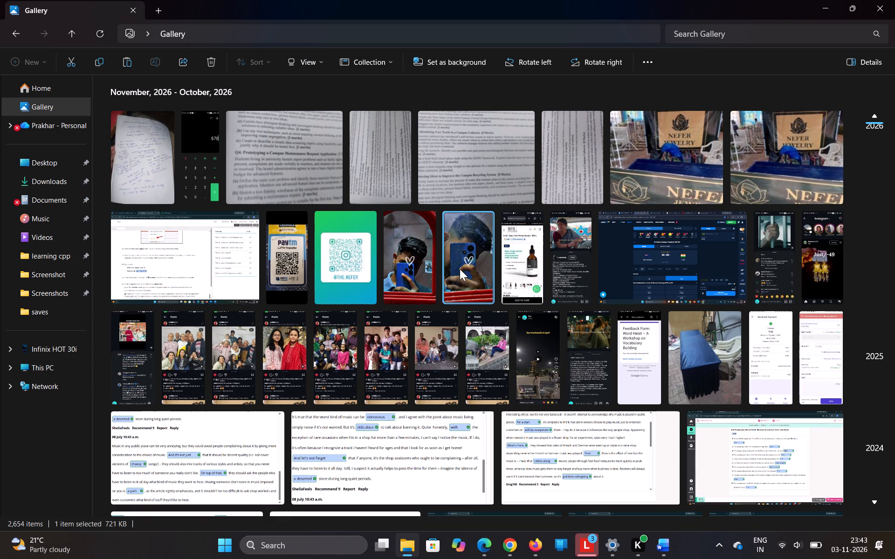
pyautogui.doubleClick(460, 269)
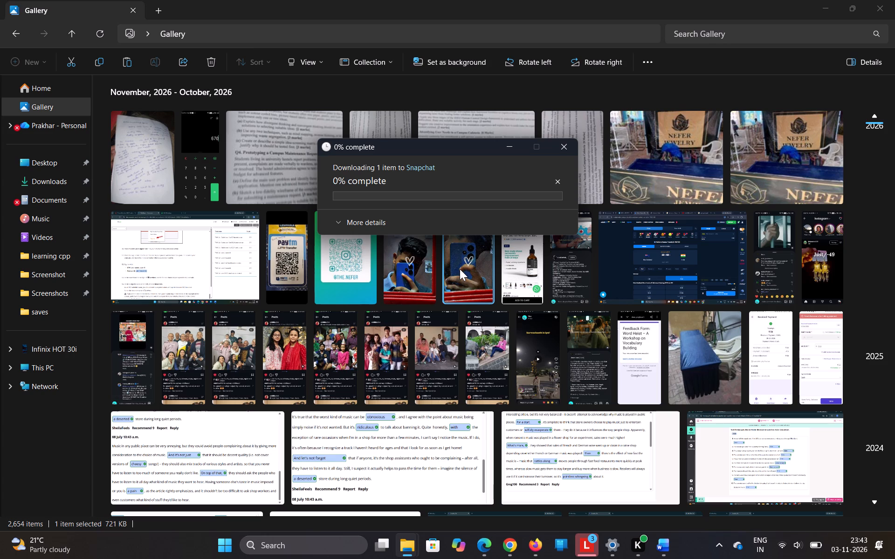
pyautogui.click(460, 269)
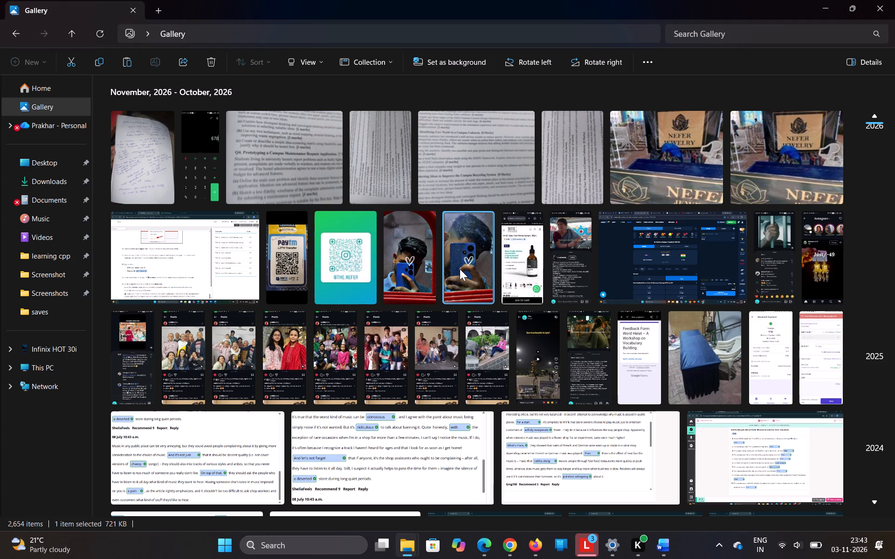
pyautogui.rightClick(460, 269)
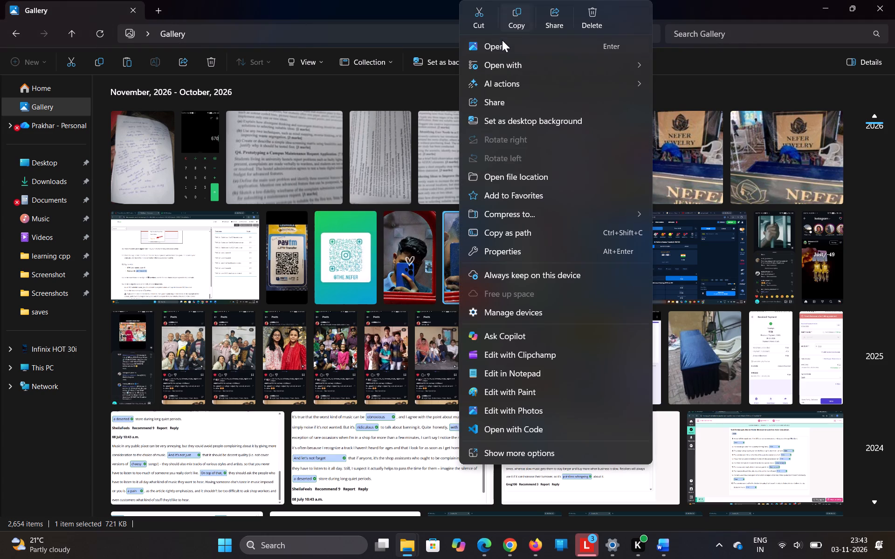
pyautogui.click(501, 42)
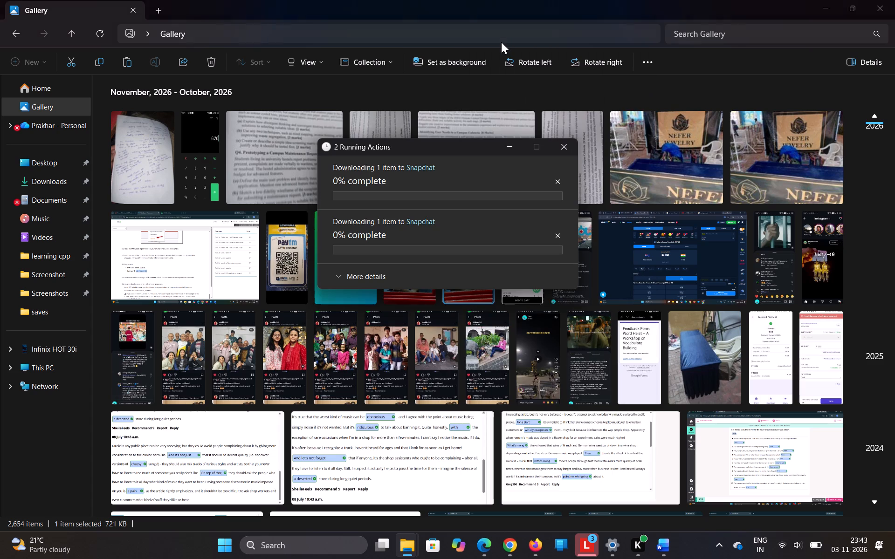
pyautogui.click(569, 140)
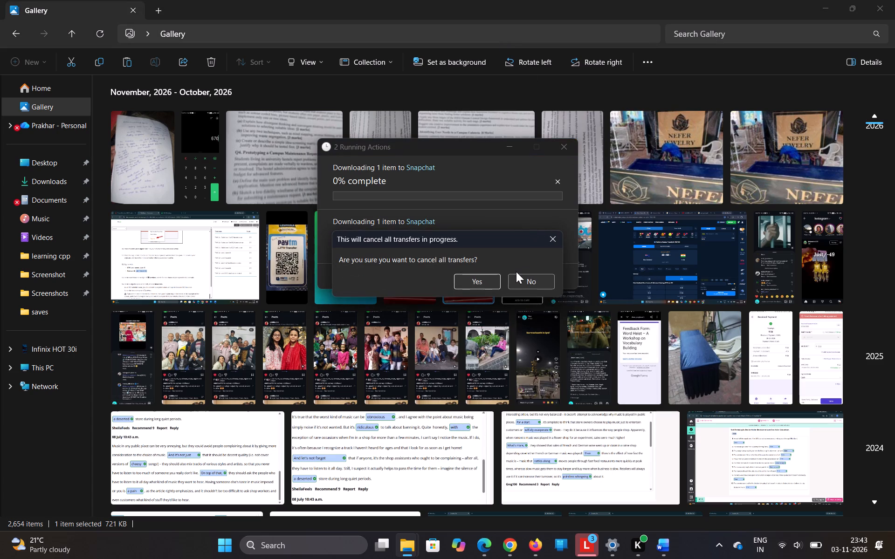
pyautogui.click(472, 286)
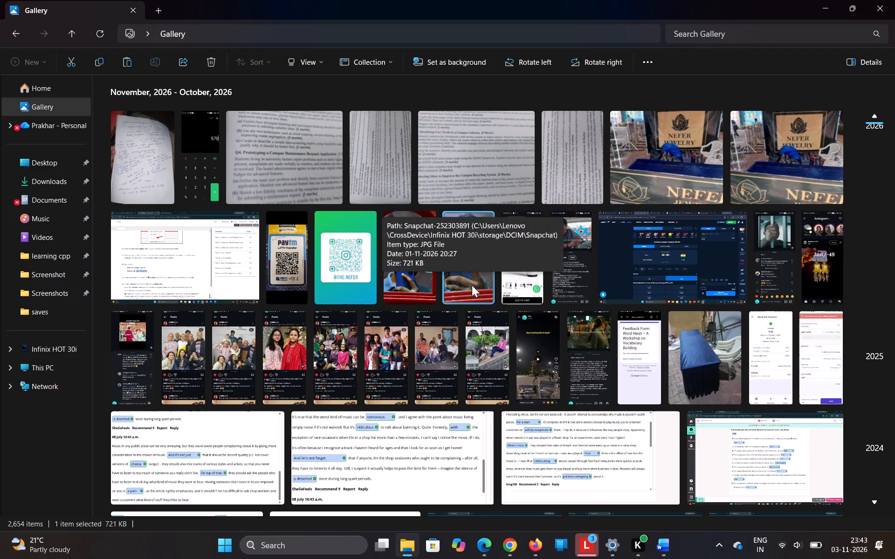
# Look through the Gallery's older pictures from October 2026.
pyautogui.scroll(-3, 472, 286)
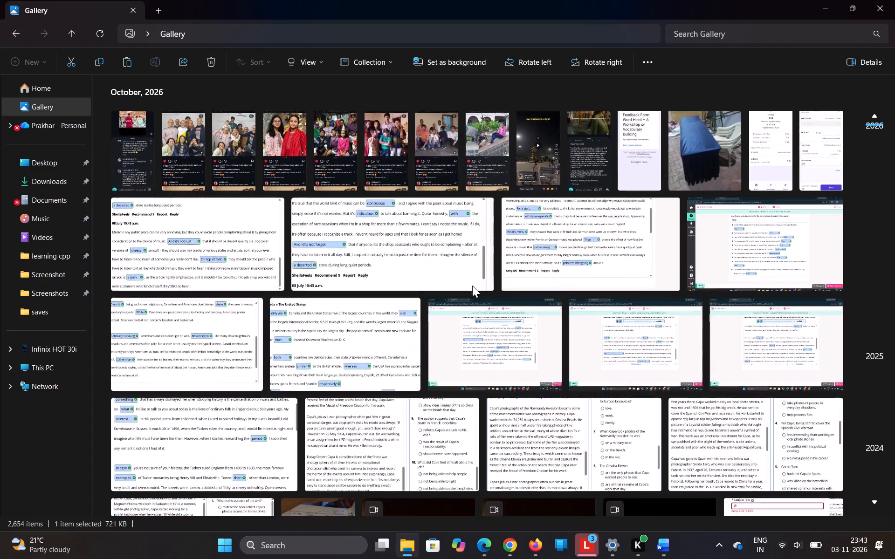